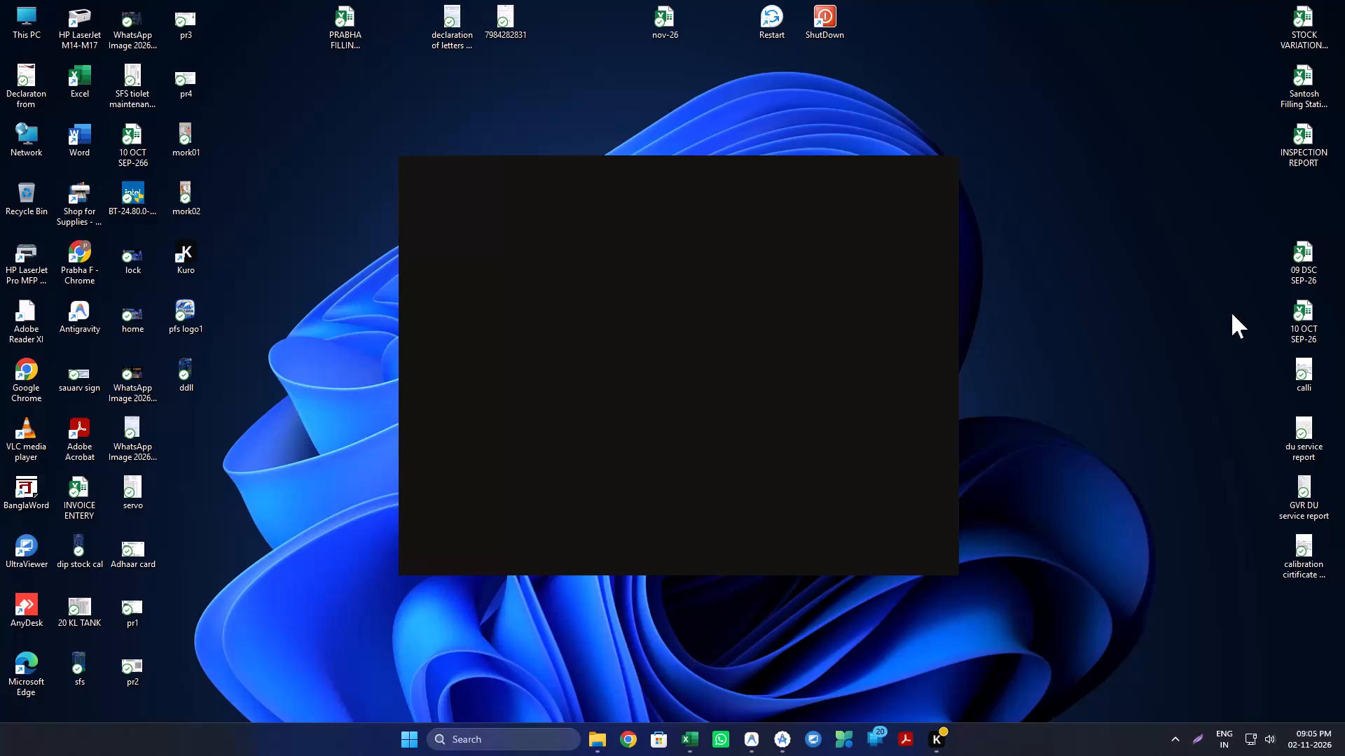
Open the nov-26 workbook from the desktop and bring its 02nov26 sheet into view.
{"action": "double_click", "coordinate": [674, 29]}
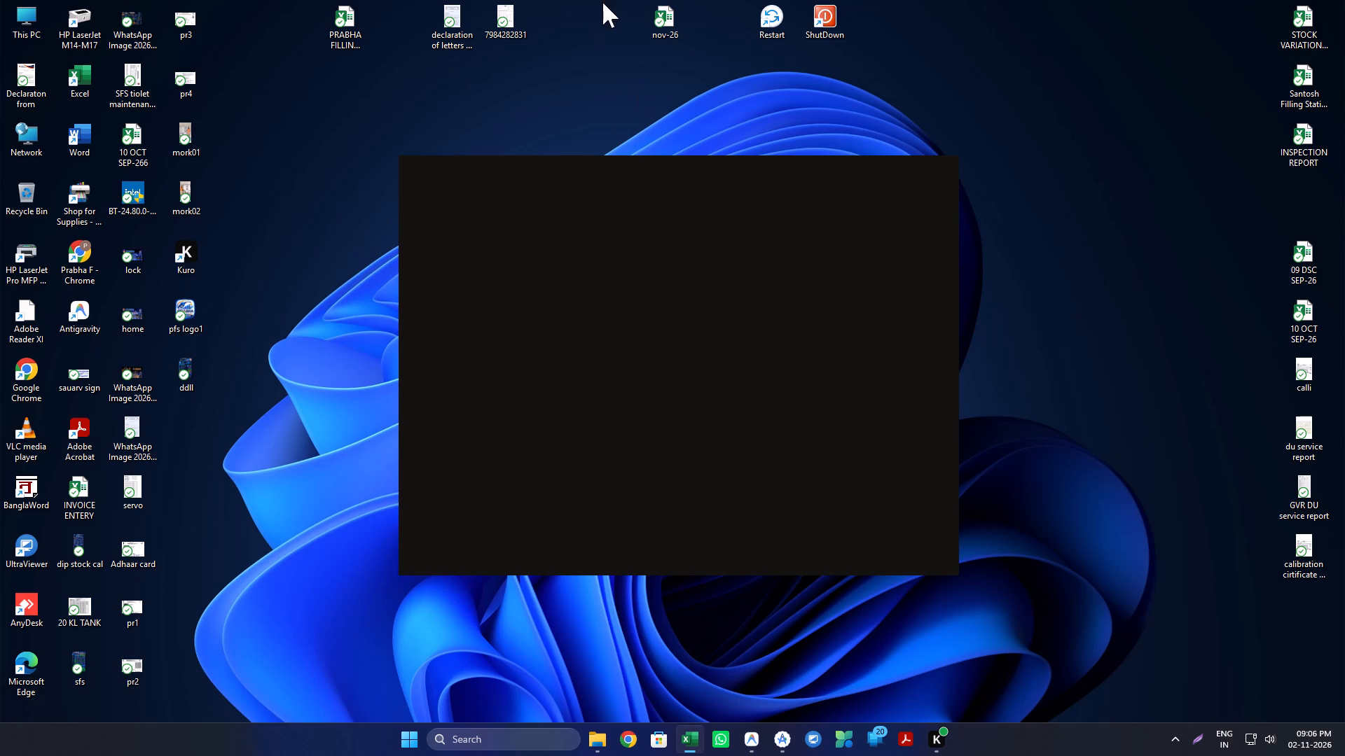
{"action": "left_click", "coordinate": [699, 752]}
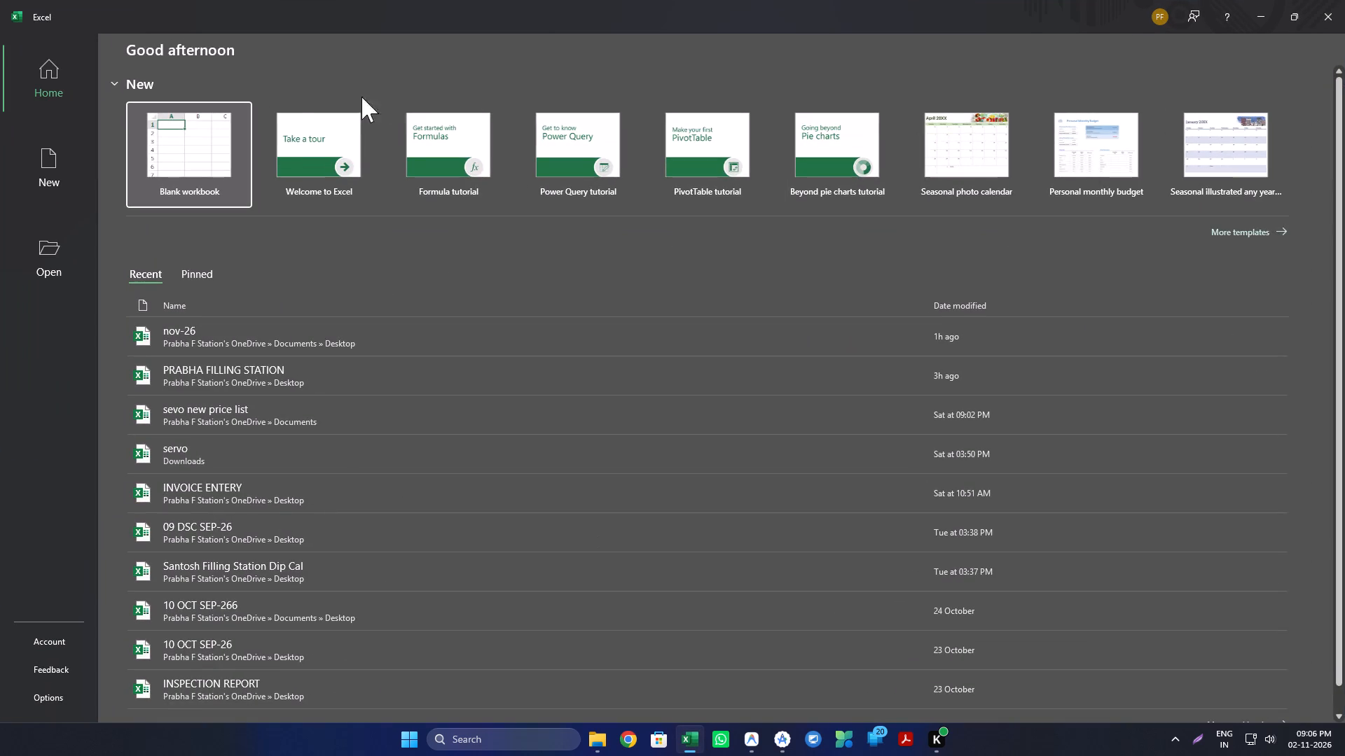
{"action": "left_click", "coordinate": [1243, 0]}
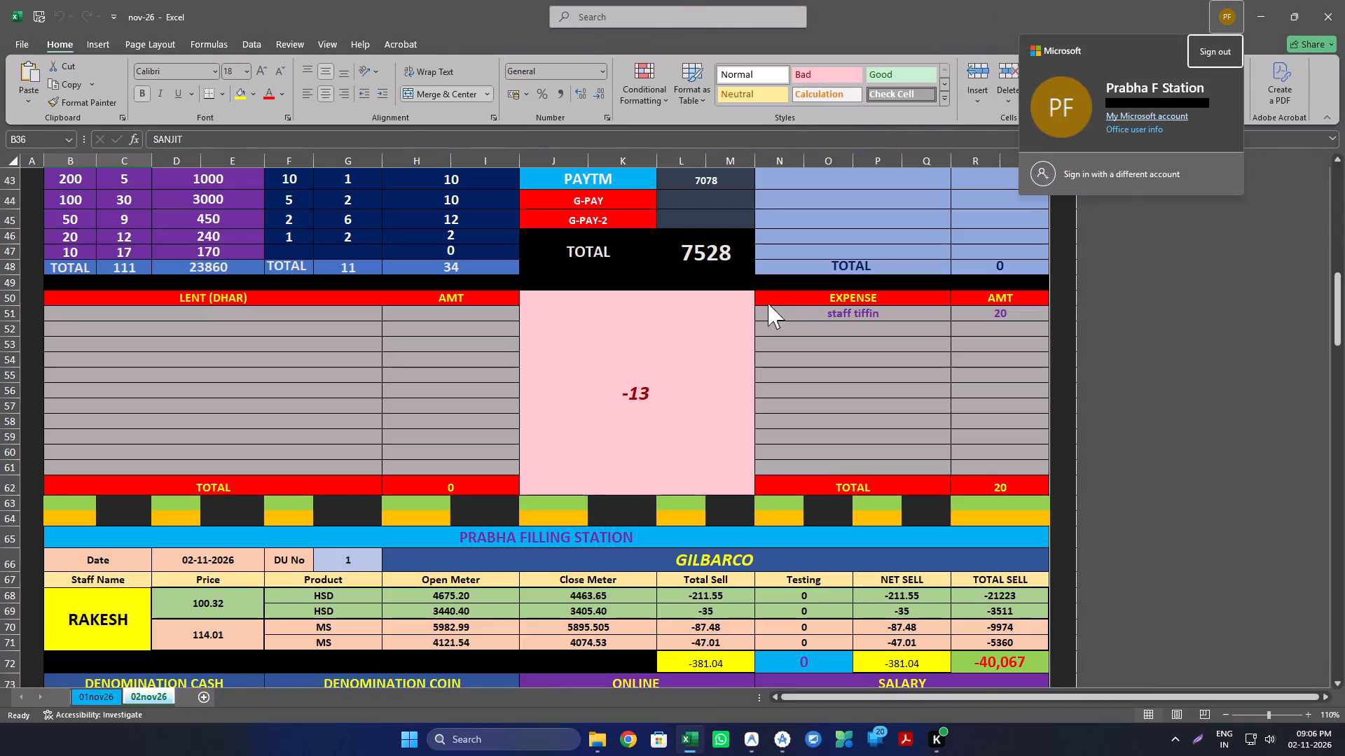
{"action": "left_click", "coordinate": [752, 373]}
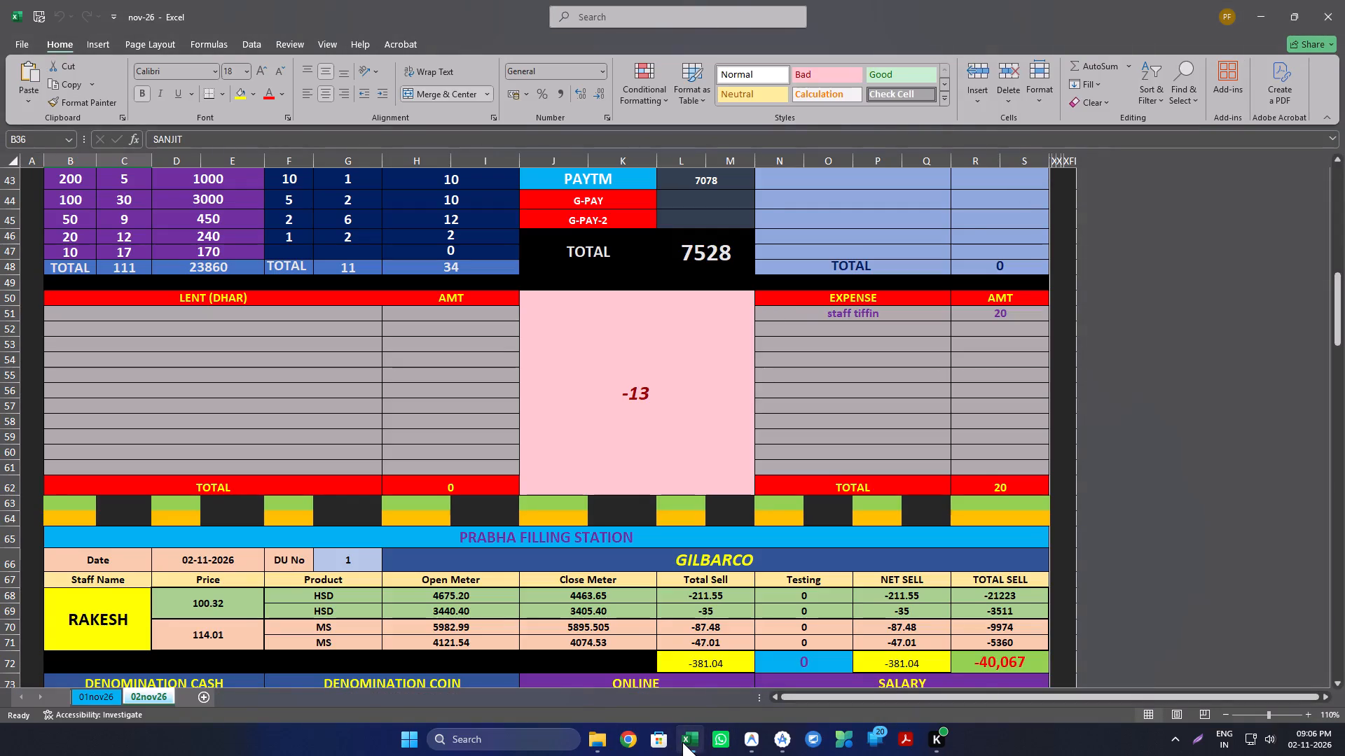
{"action": "left_click", "coordinate": [710, 694]}
Examine the staff sales blocks on the 02nov26 sheet, with a brief look at the 01nov26 sheet.
{"action": "scroll", "coordinate": [343, 659], "scroll_direction": "up", "scroll_amount": 4}
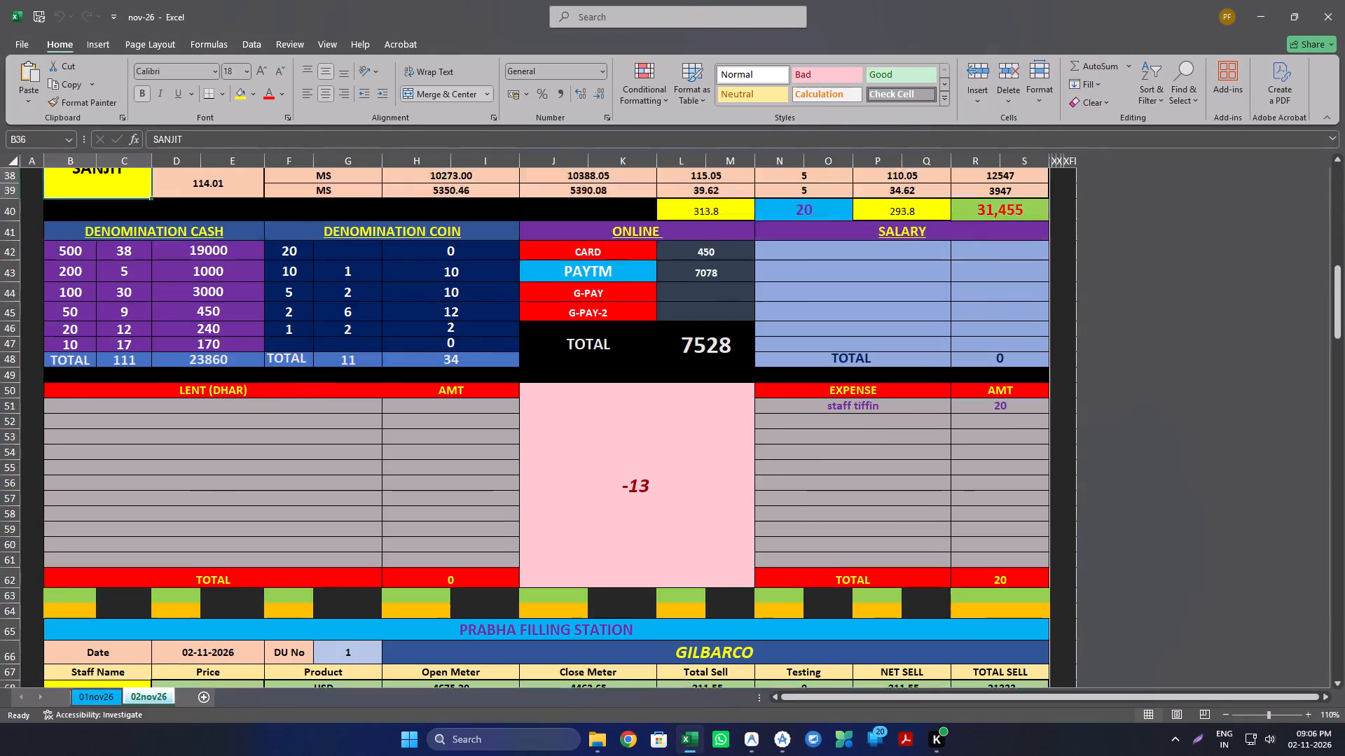
{"action": "scroll", "coordinate": [343, 659], "scroll_direction": "up", "scroll_amount": 16}
{"action": "scroll", "coordinate": [343, 659], "scroll_direction": "up", "scroll_amount": 8}
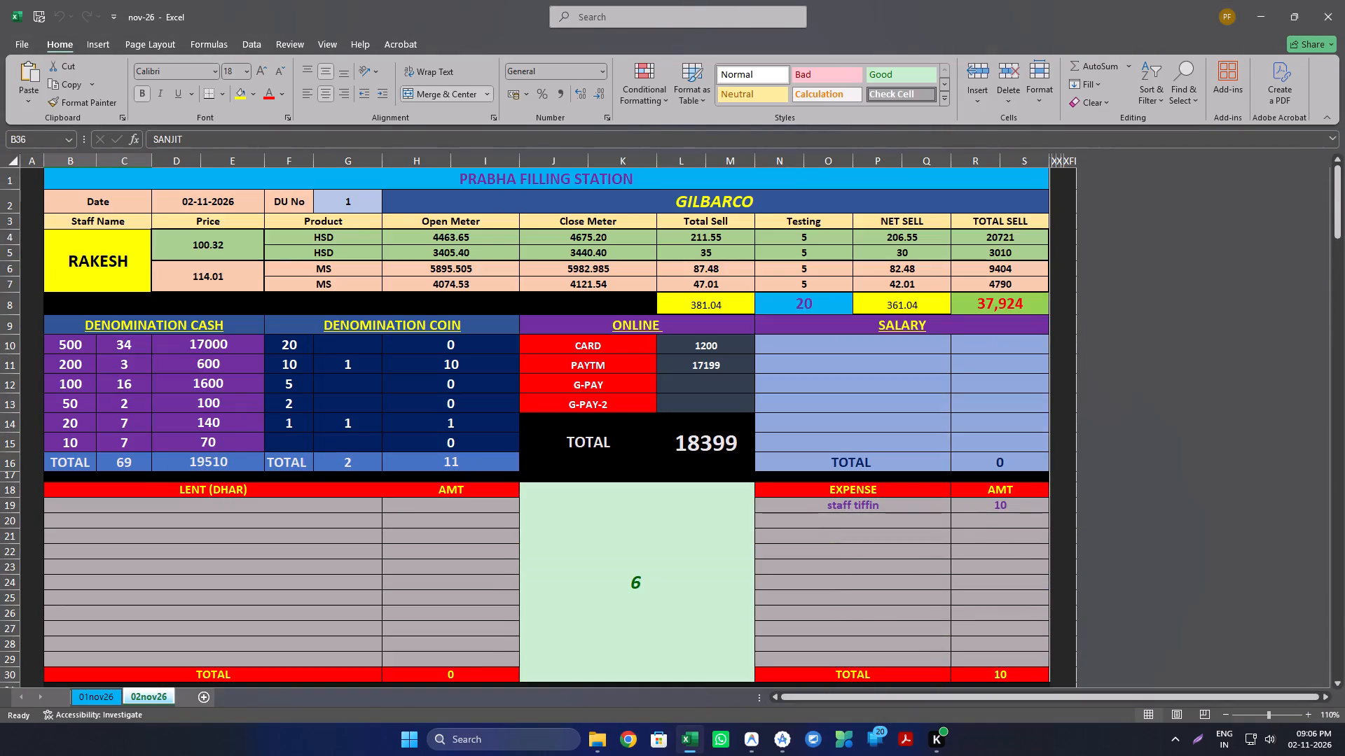
{"action": "scroll", "coordinate": [343, 659], "scroll_direction": "up", "scroll_amount": 5}
{"action": "scroll", "coordinate": [343, 659], "scroll_direction": "down", "scroll_amount": 5}
{"action": "scroll", "coordinate": [343, 659], "scroll_direction": "up", "scroll_amount": 8}
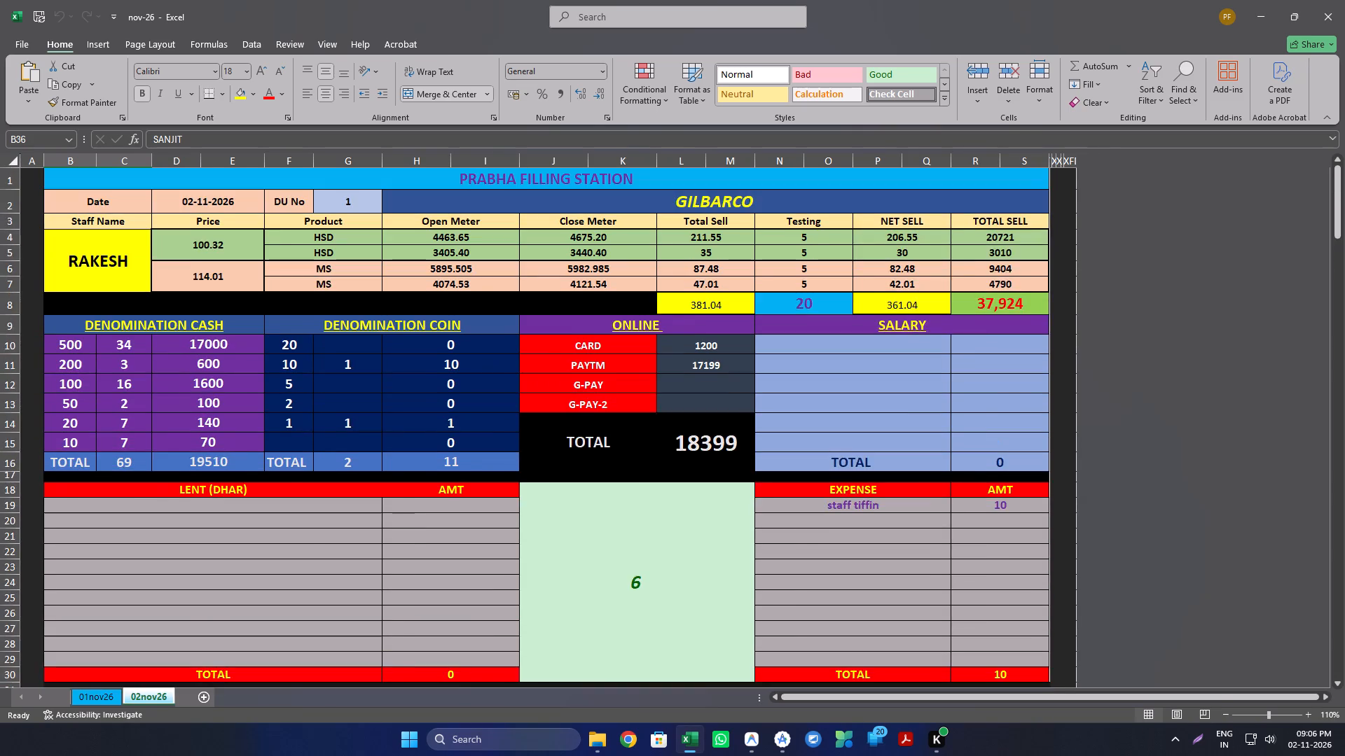
{"action": "scroll", "coordinate": [343, 659], "scroll_direction": "down", "scroll_amount": 9}
{"action": "left_click", "coordinate": [108, 691]}
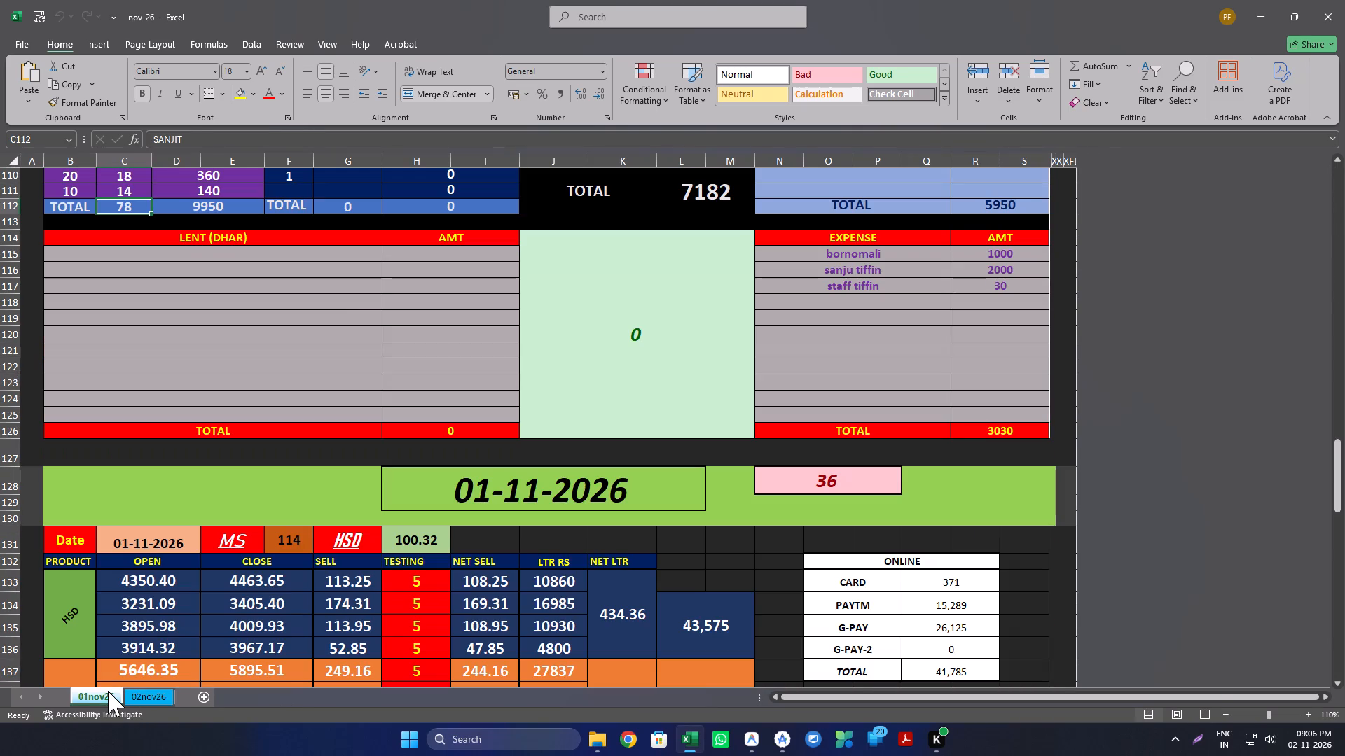
{"action": "left_click", "coordinate": [165, 700]}
{"action": "scroll", "coordinate": [542, 647], "scroll_direction": "down", "scroll_amount": 4}
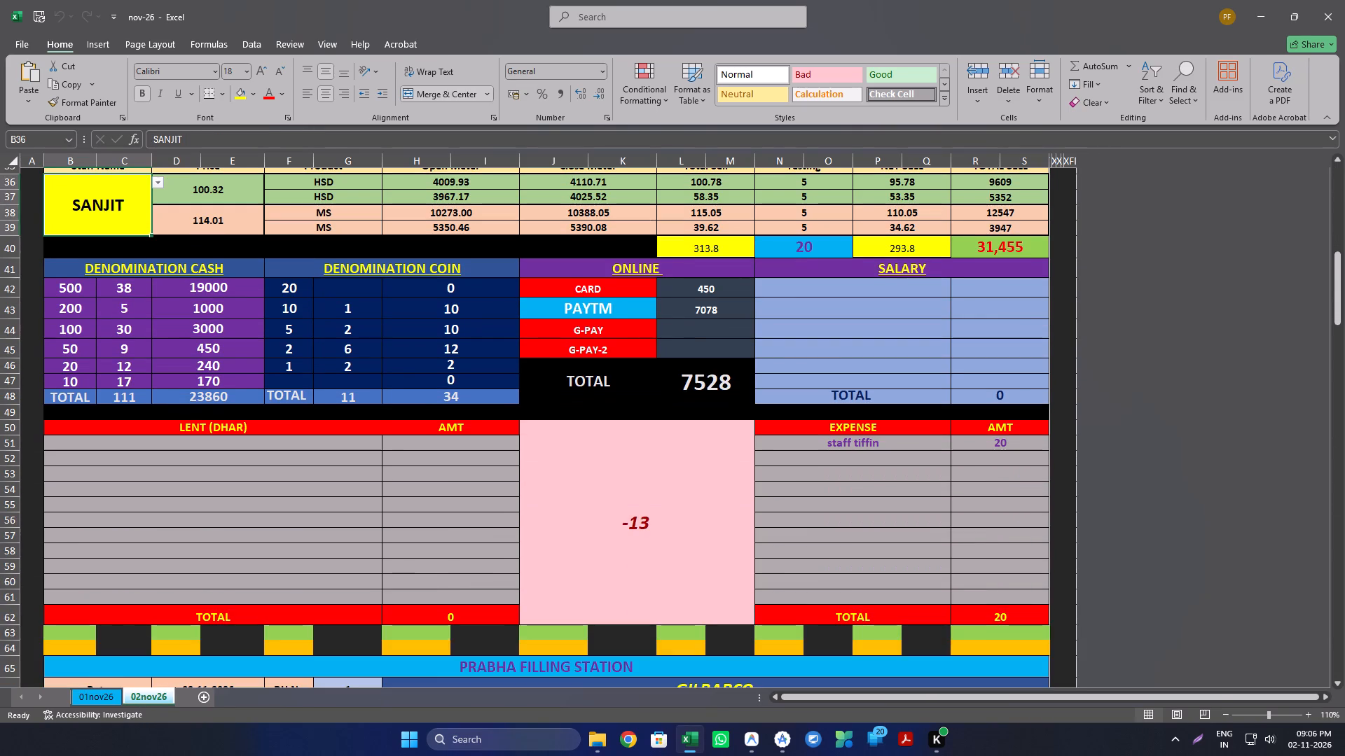
{"action": "scroll", "coordinate": [543, 647], "scroll_direction": "down", "scroll_amount": 7}
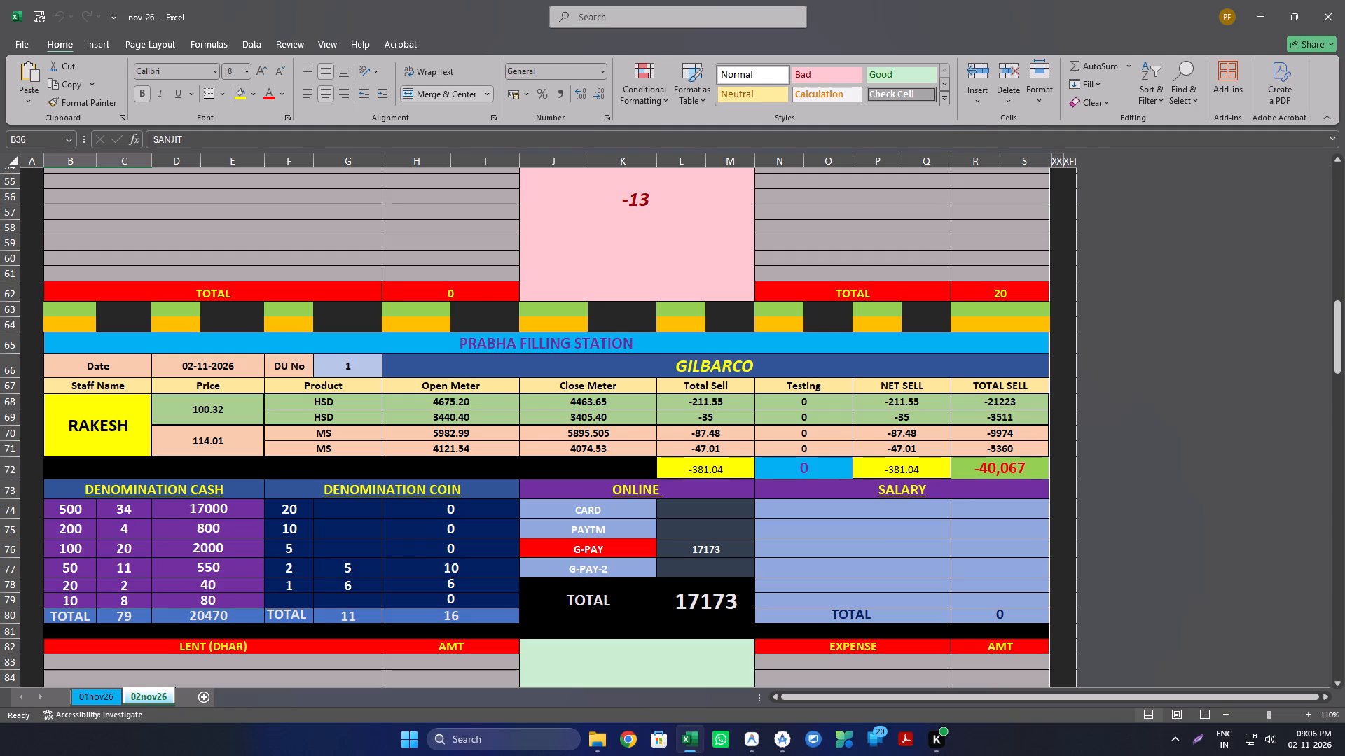
{"action": "scroll", "coordinate": [619, 493], "scroll_direction": "down", "scroll_amount": 3}
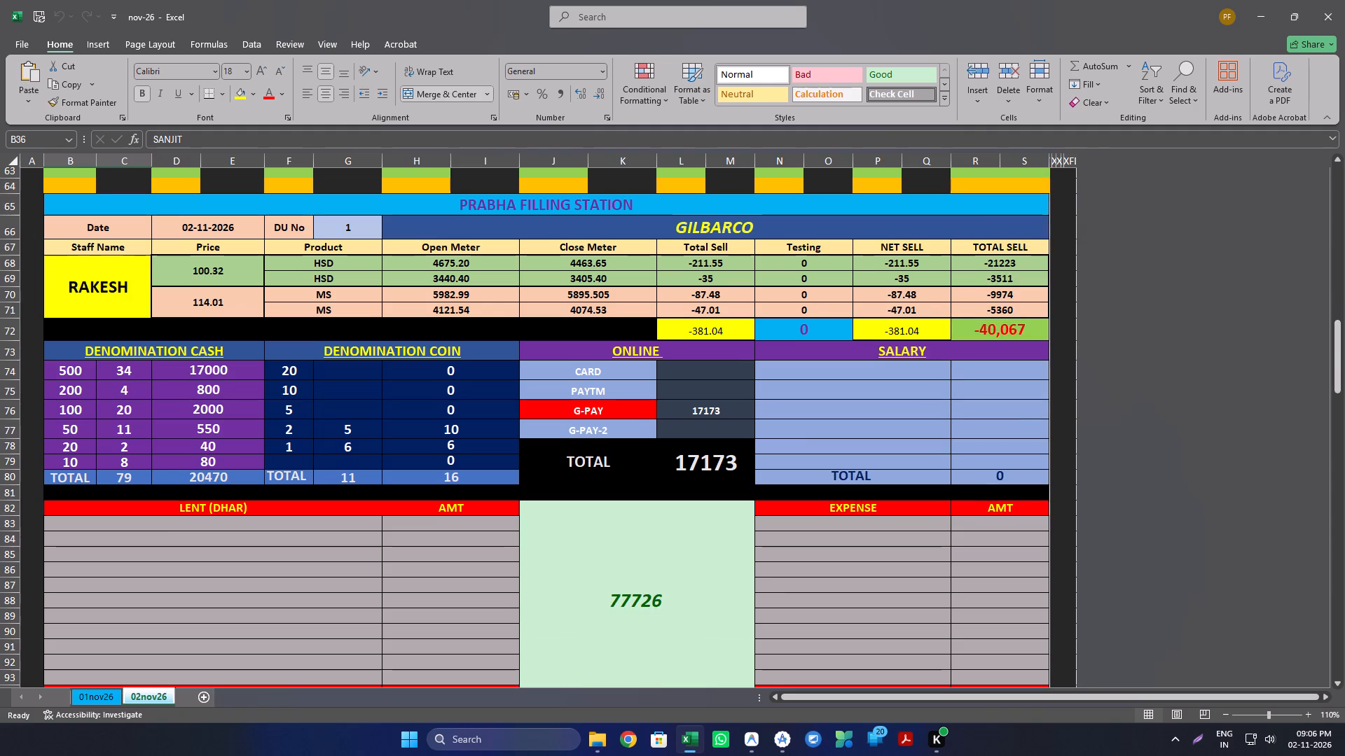
{"action": "scroll", "coordinate": [478, 400], "scroll_direction": "down", "scroll_amount": 13}
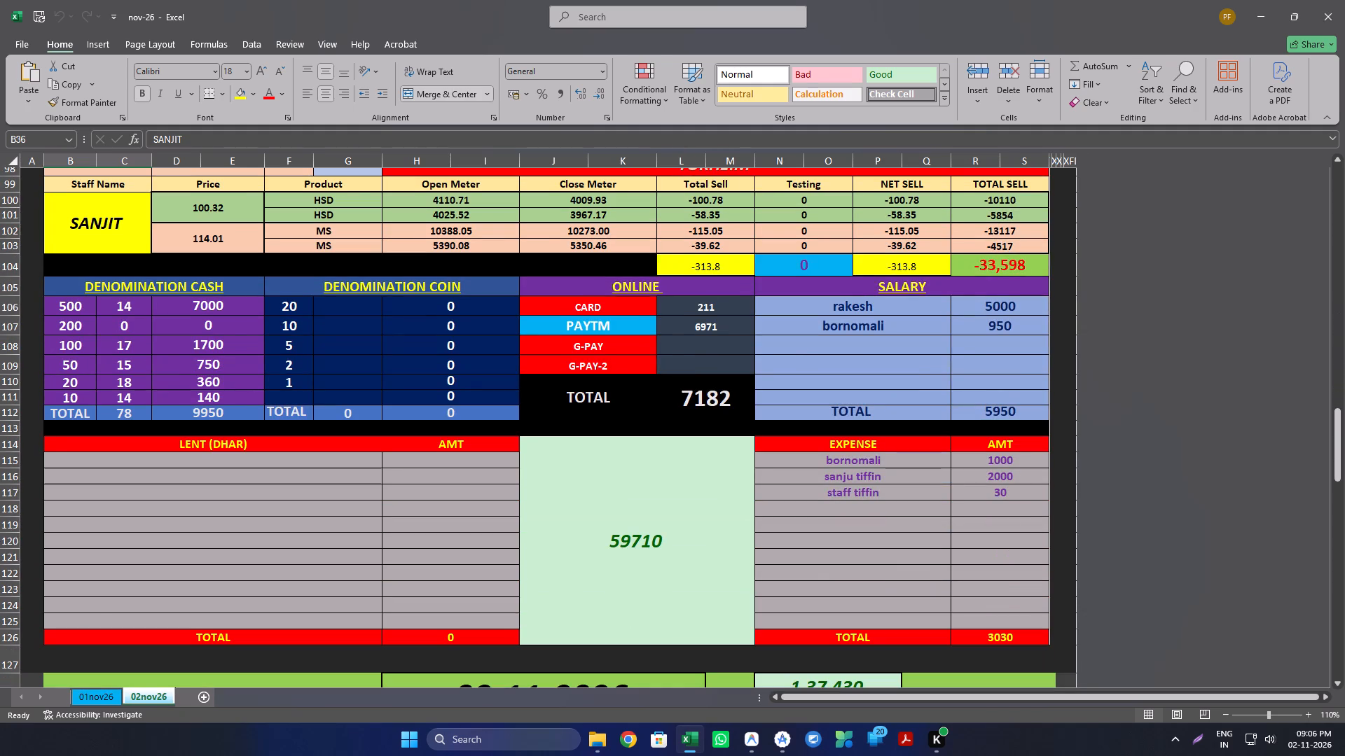
Set the staff name in B100 of the last sales block to KABLU DA from the staff list.
{"action": "left_click", "coordinate": [121, 230]}
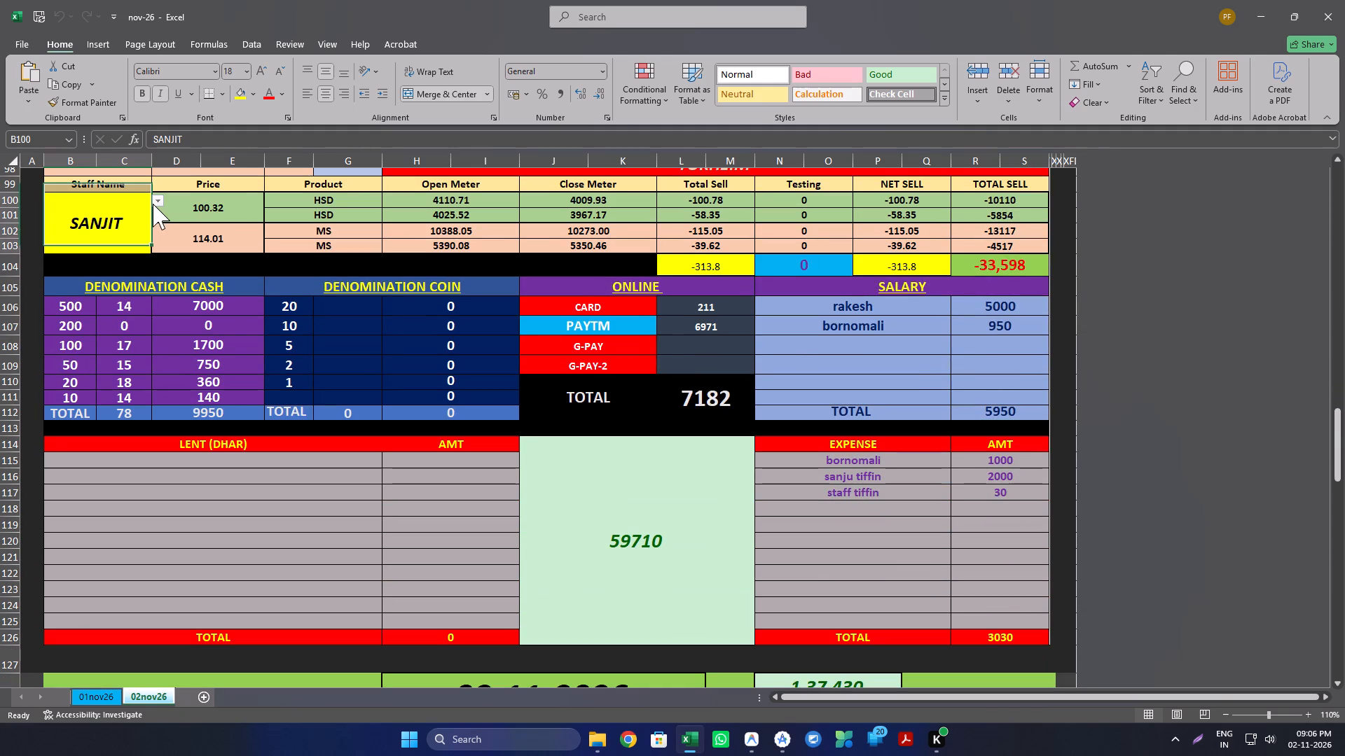
{"action": "left_click", "coordinate": [156, 197]}
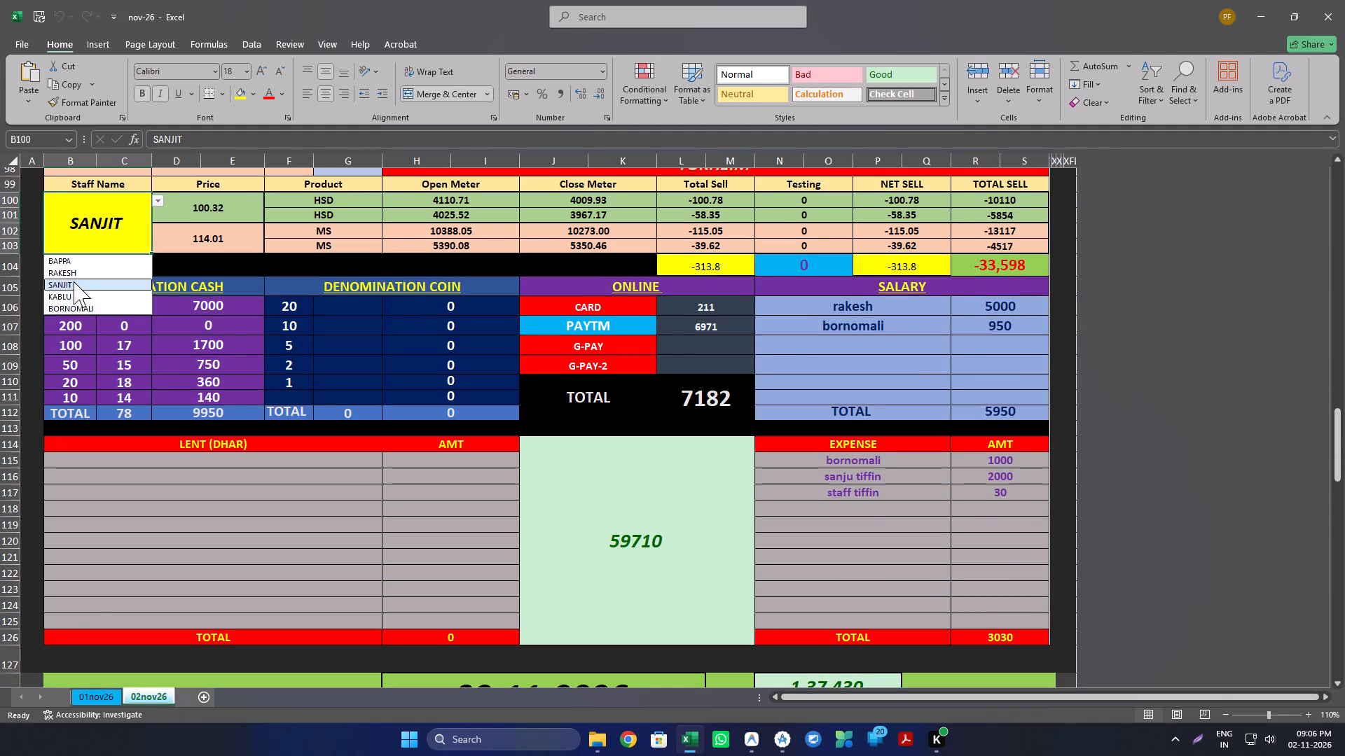
{"action": "left_click", "coordinate": [78, 261]}
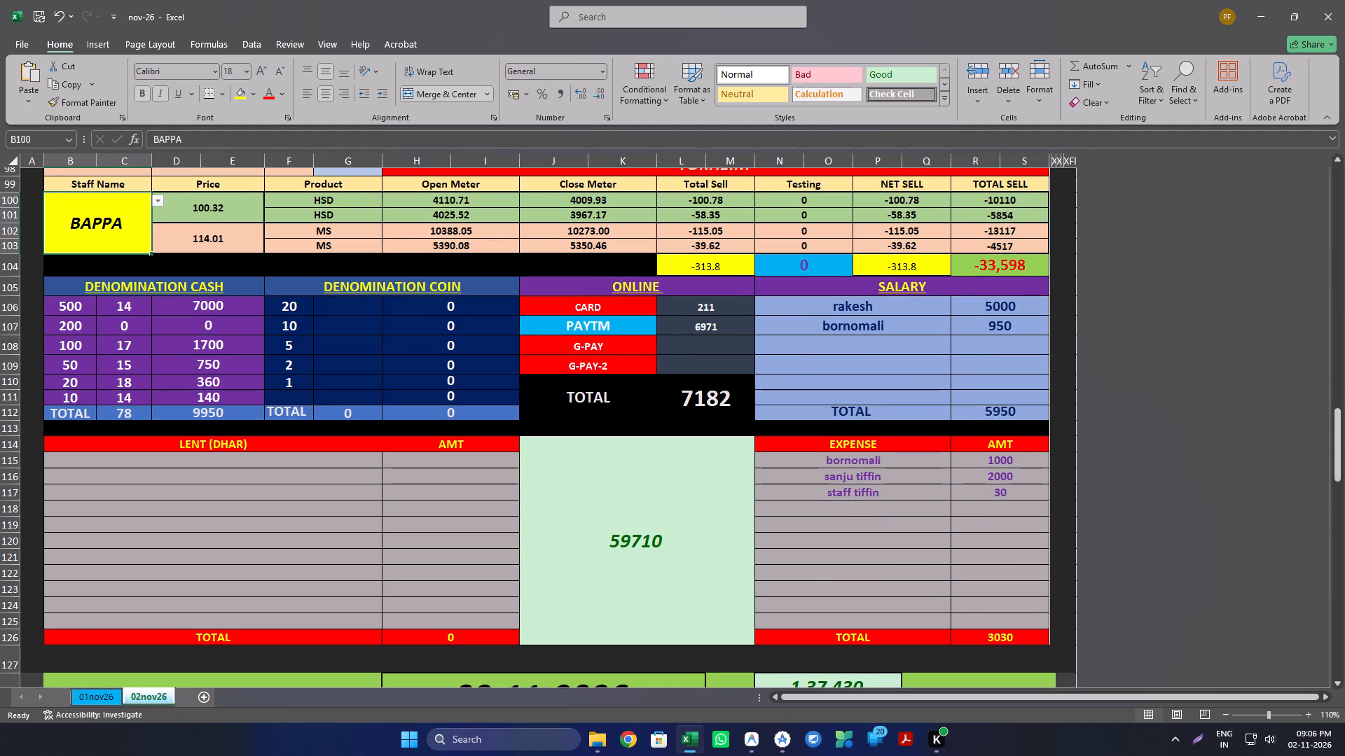
{"action": "left_click", "coordinate": [156, 199]}
{"action": "left_click", "coordinate": [105, 297]}
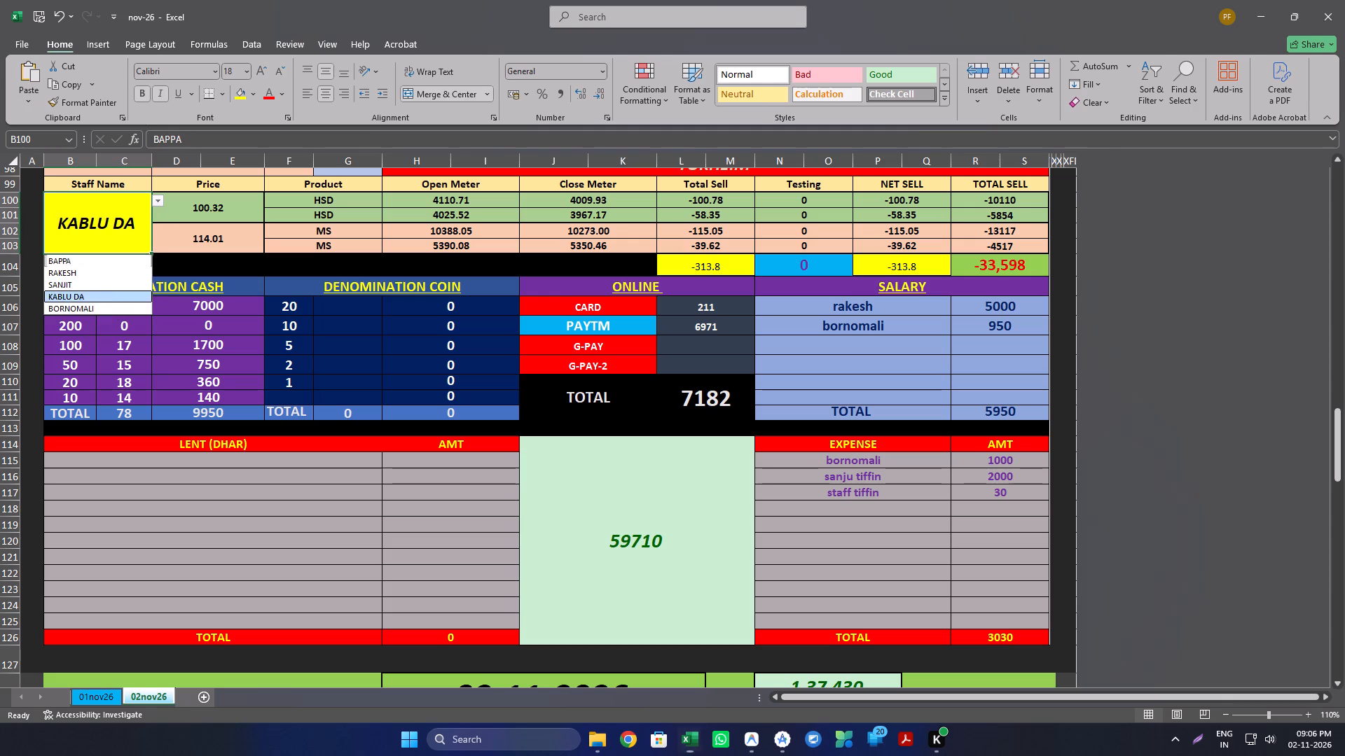
Clear all note counts from 10 up to 500 in the block's DENOMINATION CASH section, C106 to C111.
{"action": "left_click", "coordinate": [120, 307]}
{"action": "left_click_drag", "start_coordinate": [120, 307], "coordinate": [122, 394]}
{"action": "left_click", "coordinate": [122, 394]}
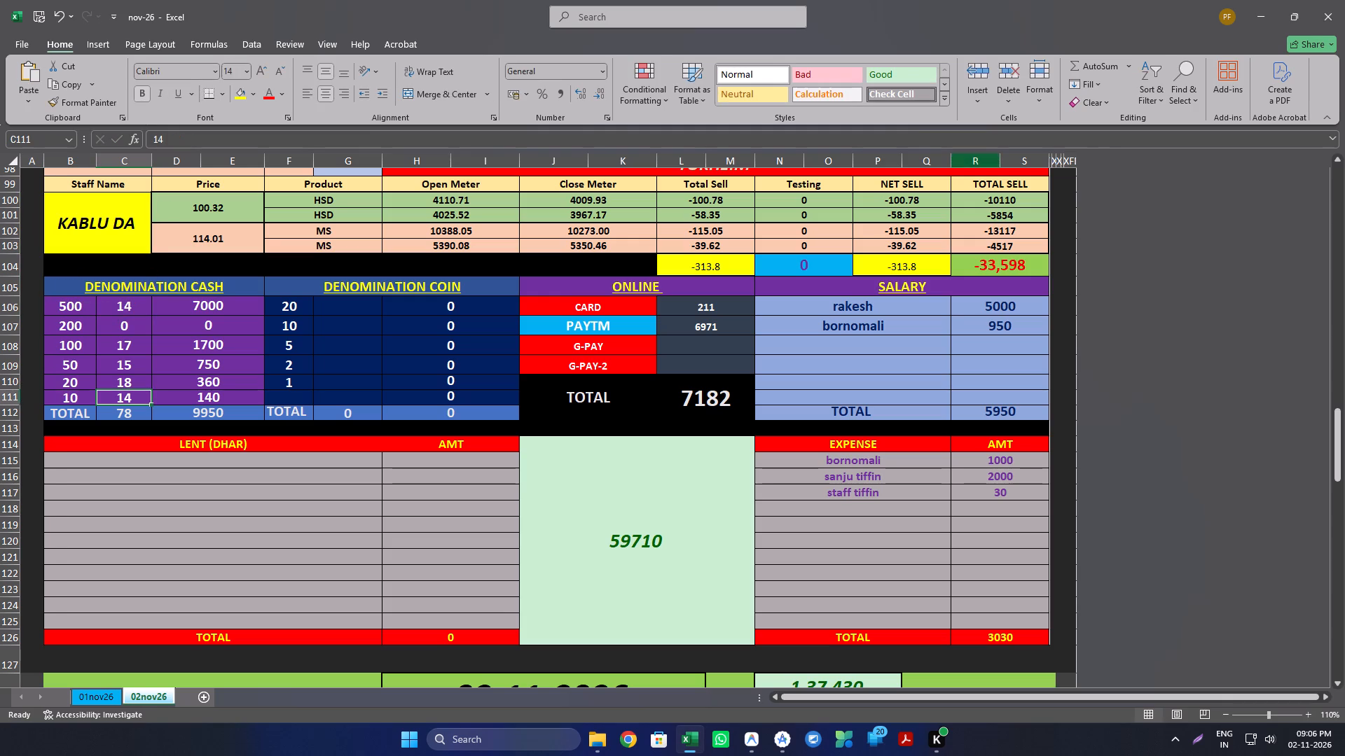
{"action": "key", "text": "Delete"}
{"action": "key", "text": "Up"}
{"action": "key", "text": "Delete"}
{"action": "key", "text": "Up"}
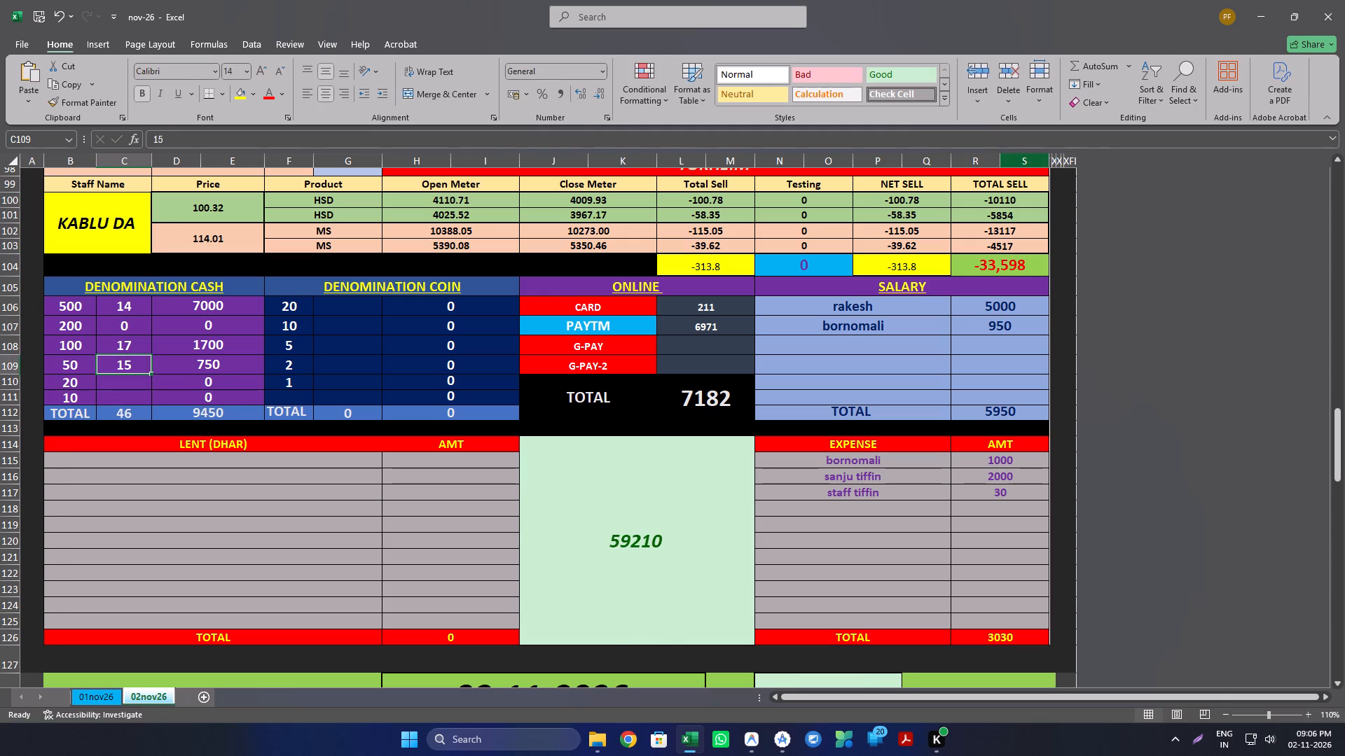
{"action": "key", "text": "Delete"}
{"action": "key", "text": "Up"}
{"action": "key", "text": "Delete"}
{"action": "key", "text": "Up"}
{"action": "key", "text": "Delete"}
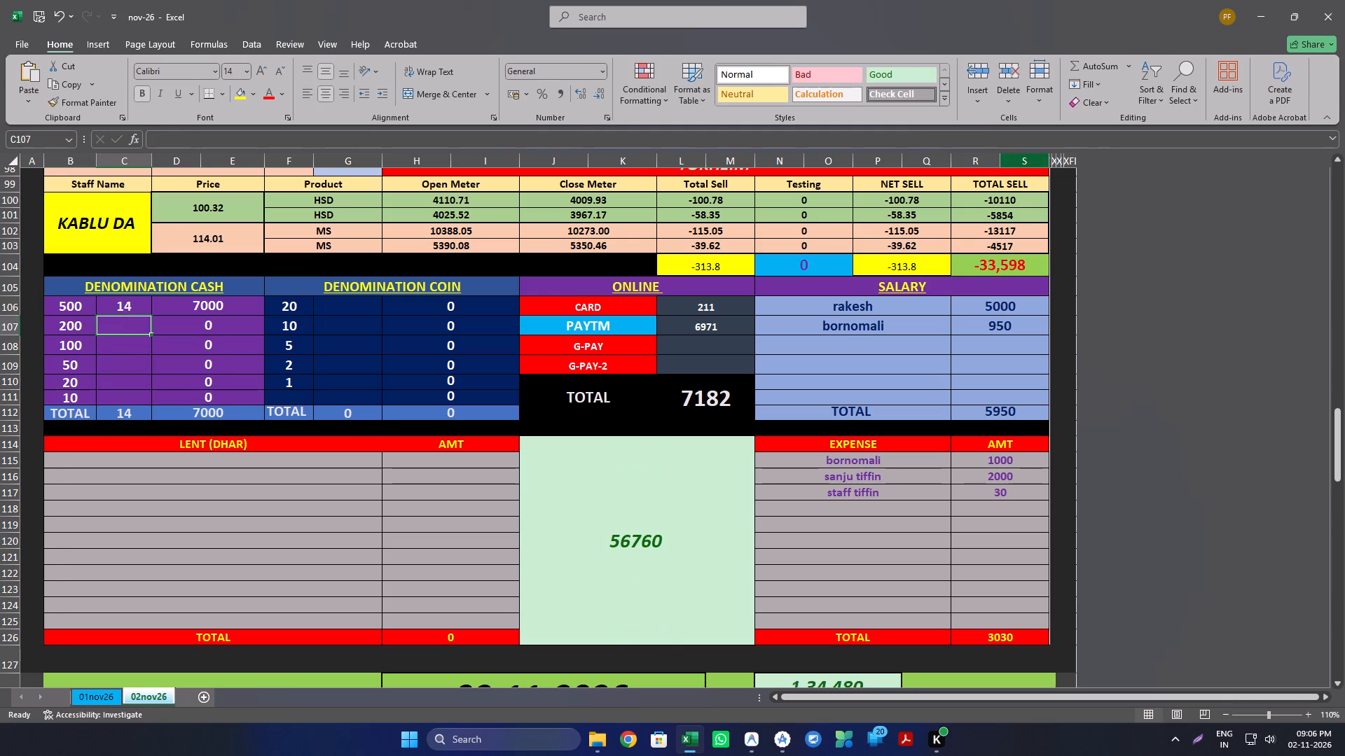
{"action": "key", "text": "Up"}
{"action": "key", "text": "Delete"}
Clear the CARD and PAYTM amounts in the ONLINE section of the KABLU DA block.
{"action": "key", "text": "Right"}
{"action": "key", "text": "Right"}
{"action": "key", "text": "Right"}
{"action": "key", "text": "Right"}
{"action": "key", "text": "Right"}
{"action": "key", "text": "Right"}
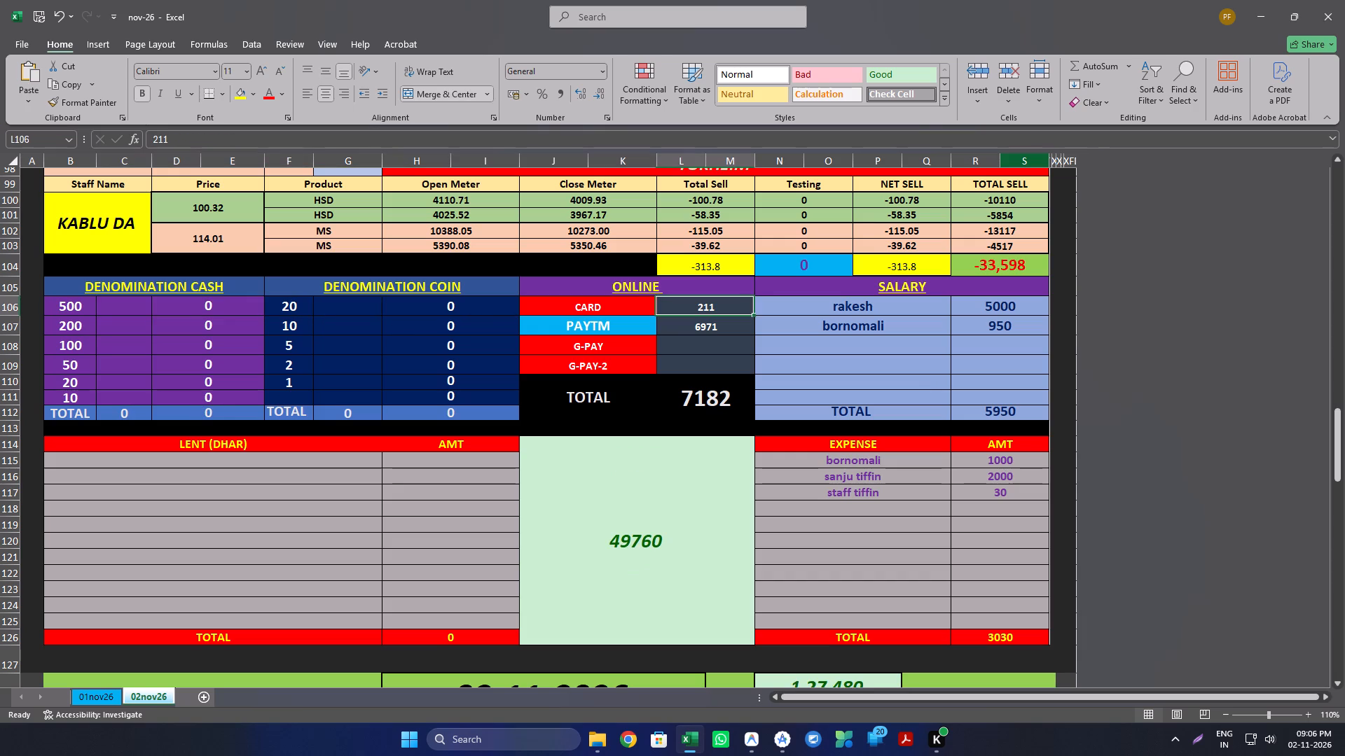
{"action": "key", "text": "Delete"}
{"action": "key", "text": "Down"}
{"action": "key", "text": "Delete"}
Clear both name and amount entries, rows 106 and 107, from the block's SALARY section.
{"action": "key", "text": "Right"}
{"action": "key", "text": "Right"}
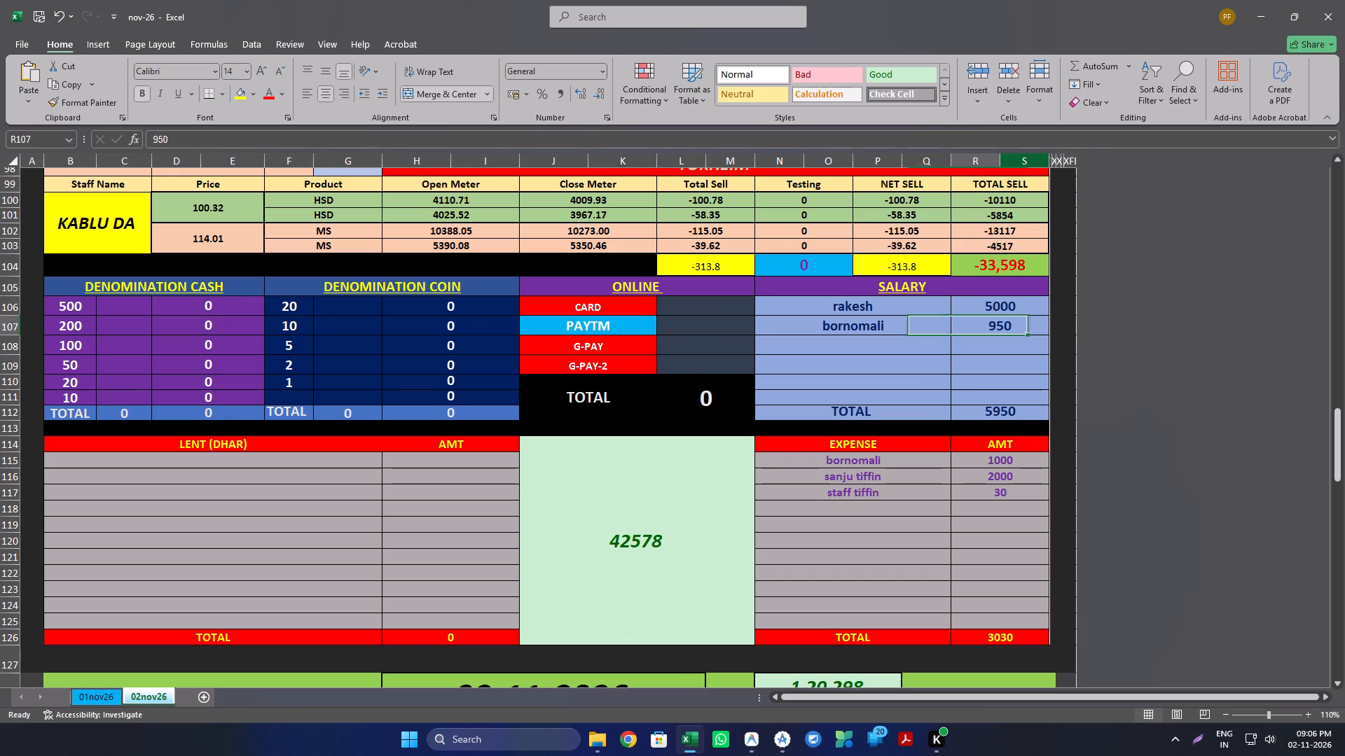
{"action": "key", "text": "Left"}
{"action": "key", "text": "Delete"}
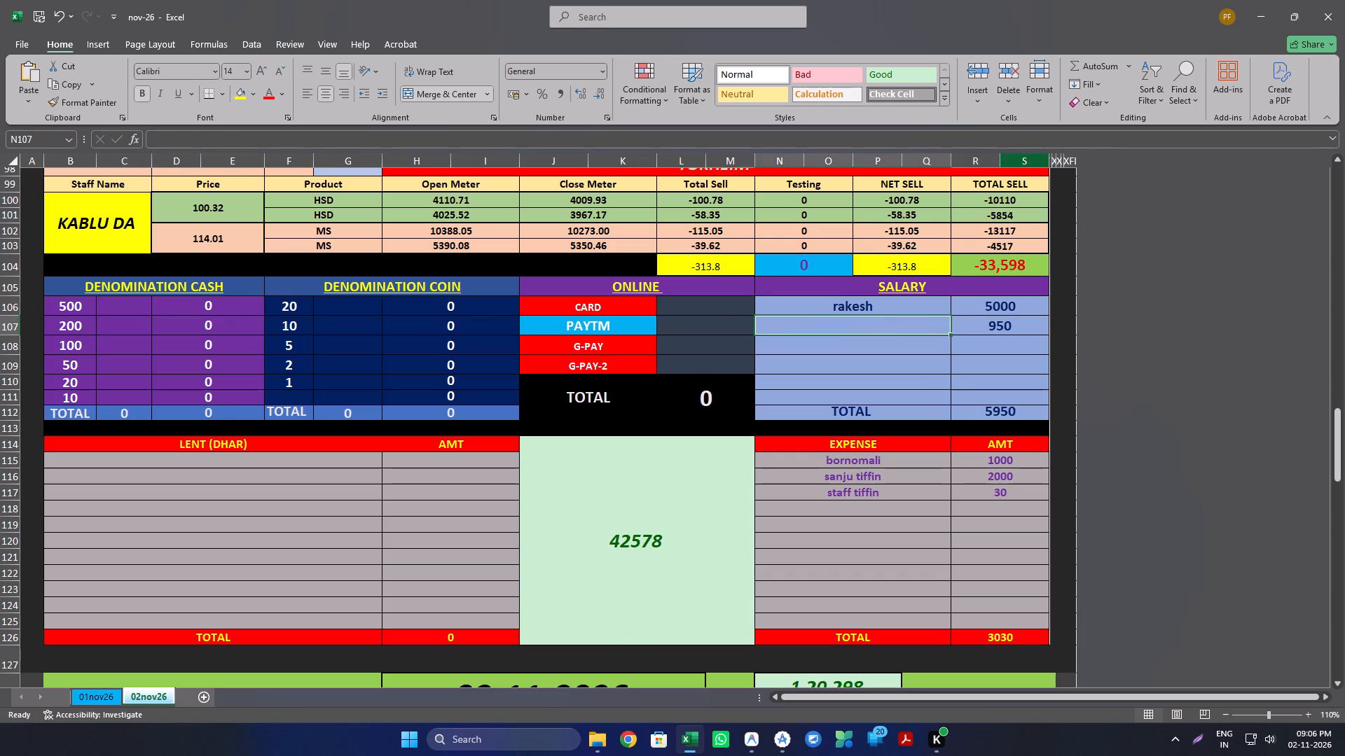
{"action": "key", "text": "Right"}
{"action": "key", "text": "Delete"}
{"action": "key", "text": "Up"}
{"action": "key", "text": "Delete"}
{"action": "key", "text": "Left"}
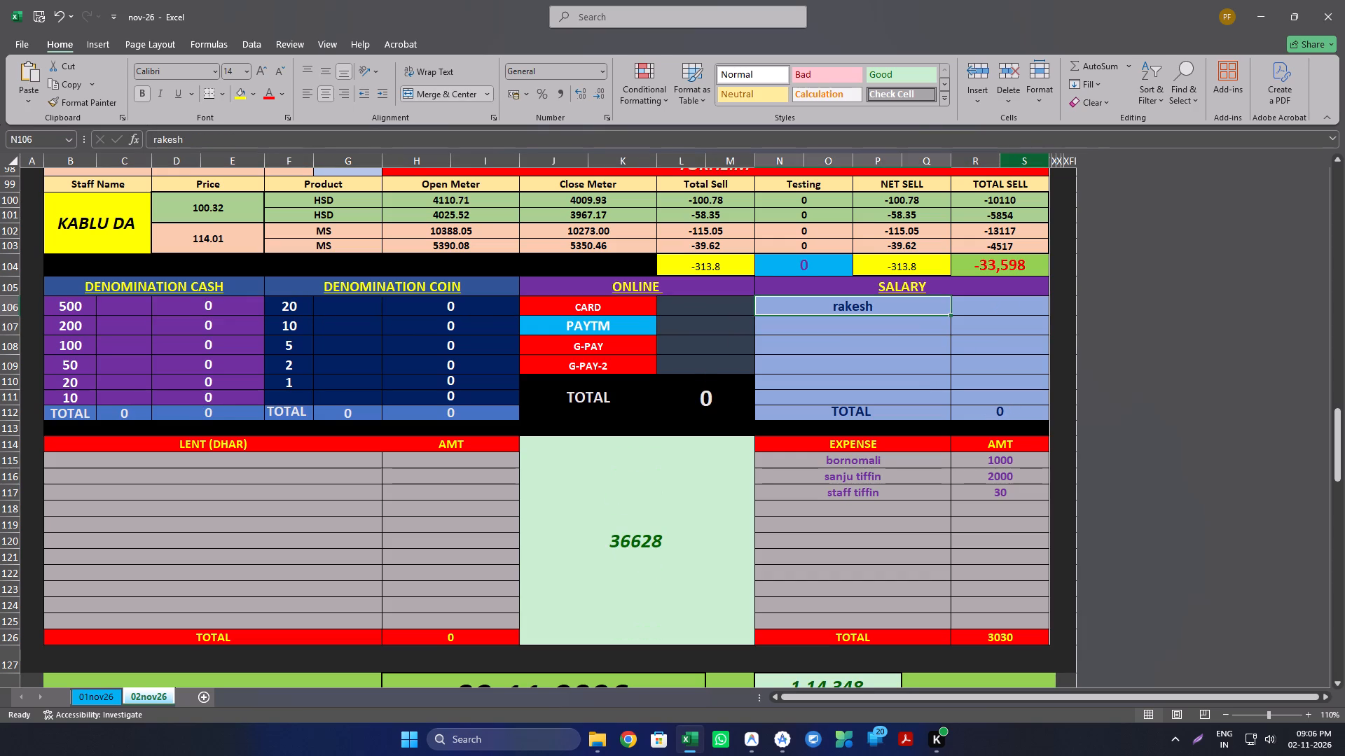
{"action": "key", "text": "Delete"}
Clear the three expense descriptions in rows 115 to 117 of the block's EXPENSE section.
{"action": "key", "text": "Down"}
{"action": "key", "text": "Up"}
{"action": "key", "text": "Down"}
{"action": "key", "text": "Down"}
{"action": "key", "text": "Down"}
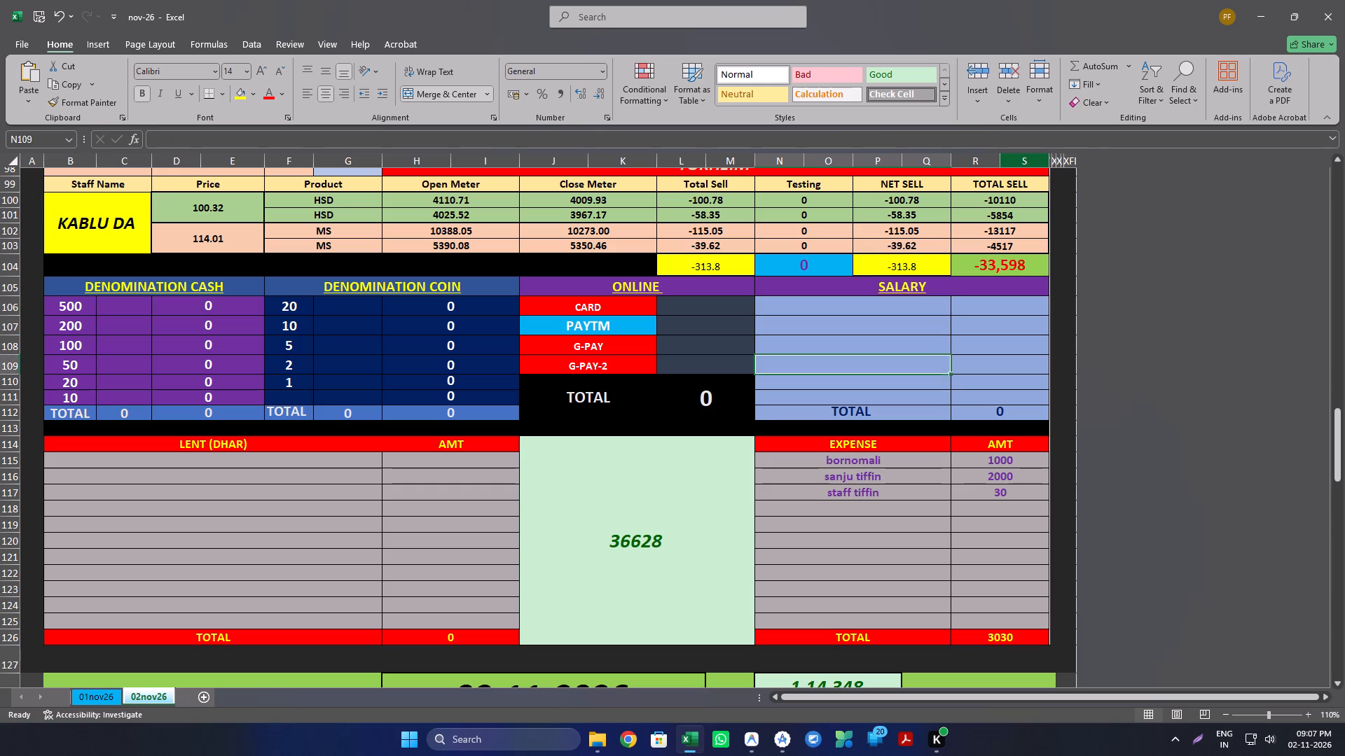
{"action": "key", "text": "Down"}
{"action": "key", "text": "Down"}
{"action": "key", "text": "Down"}
{"action": "key", "text": "Down"}
{"action": "key", "text": "Down"}
{"action": "key", "text": "Down"}
{"action": "key", "text": "Delete"}
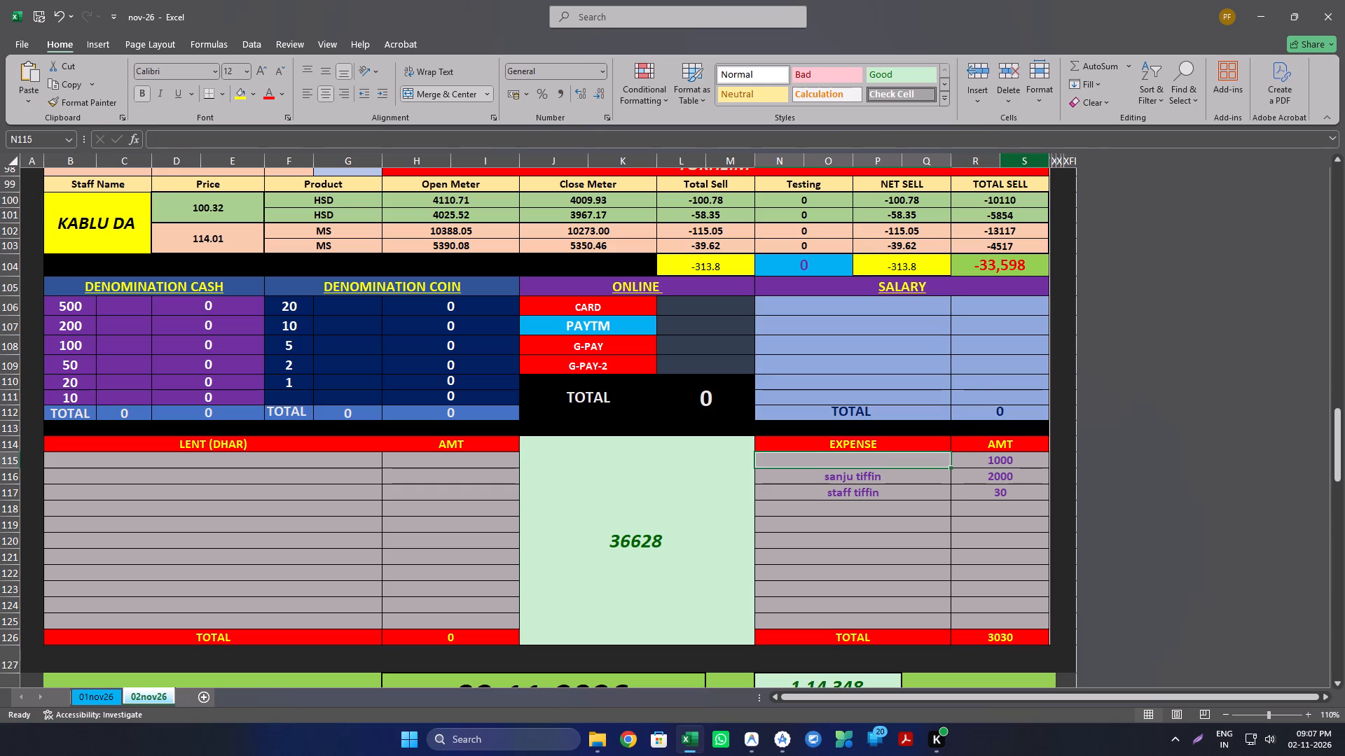
{"action": "key", "text": "Down"}
{"action": "key", "text": "Down"}
{"action": "key", "text": "Delete"}
{"action": "key", "text": "Up"}
{"action": "key", "text": "Delete"}
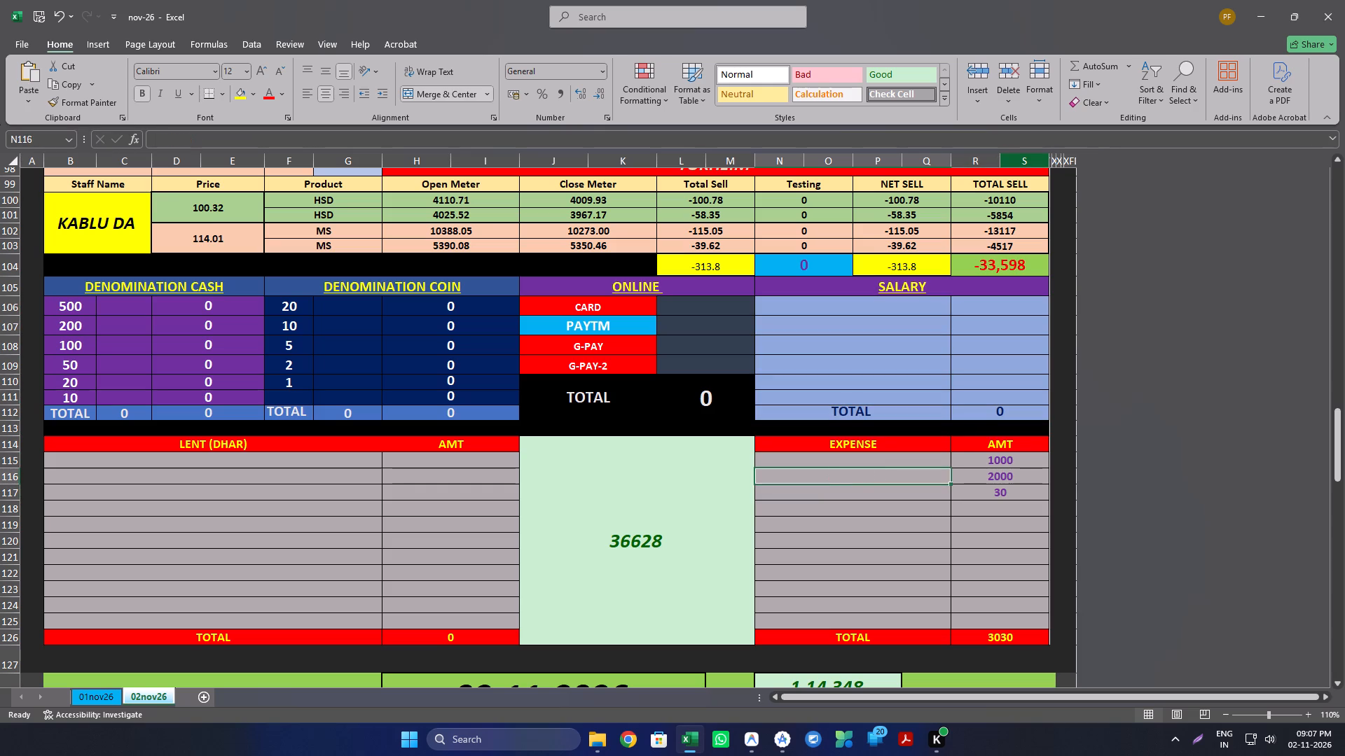
Clear the three expense amounts in rows 115 to 117 of the block's EXPENSE section.
{"action": "key", "text": "Right"}
{"action": "key", "text": "Up"}
{"action": "key", "text": "Delete"}
{"action": "key", "text": "Down"}
{"action": "key", "text": "Delete"}
{"action": "key", "text": "Down"}
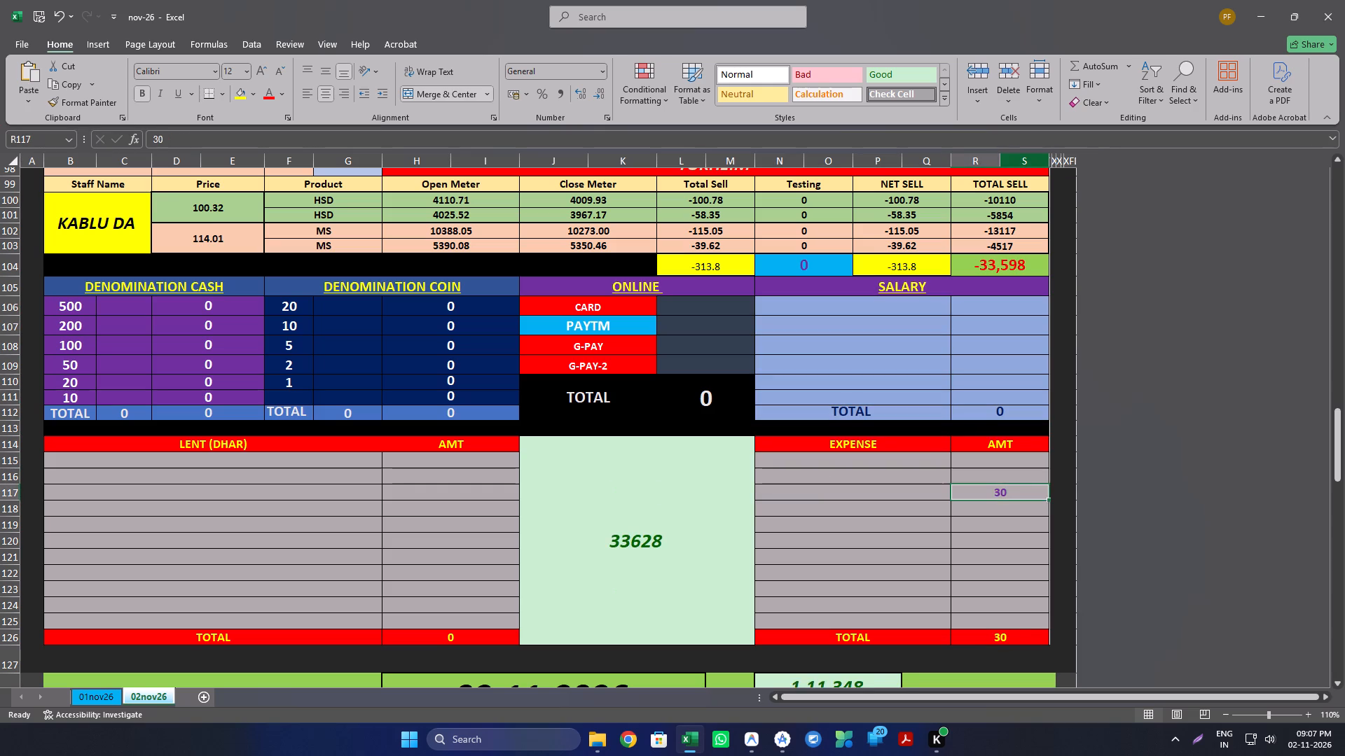
{"action": "key", "text": "Delete"}
Enter the two HSD close meter readings of the KABLU DA block as 4121.87 and 4083.72.
{"action": "key", "text": "Up"}
{"action": "key", "text": "Left"}
{"action": "key", "text": "Up"}
{"action": "key", "text": "Left"}
{"action": "key", "text": "Up"}
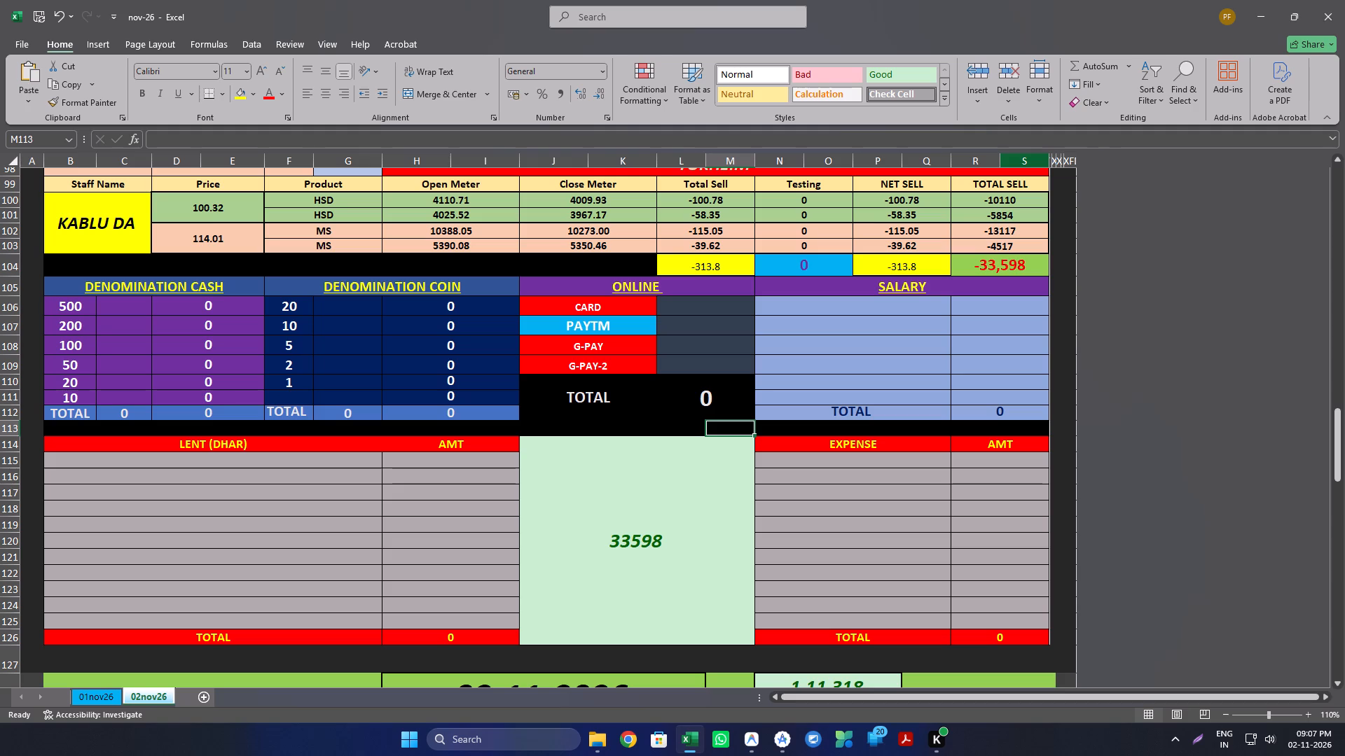
{"action": "key", "text": "Up"}
{"action": "key", "text": "Up"}
{"action": "key", "text": "Left"}
{"action": "key", "text": "Up"}
{"action": "key", "text": "Left"}
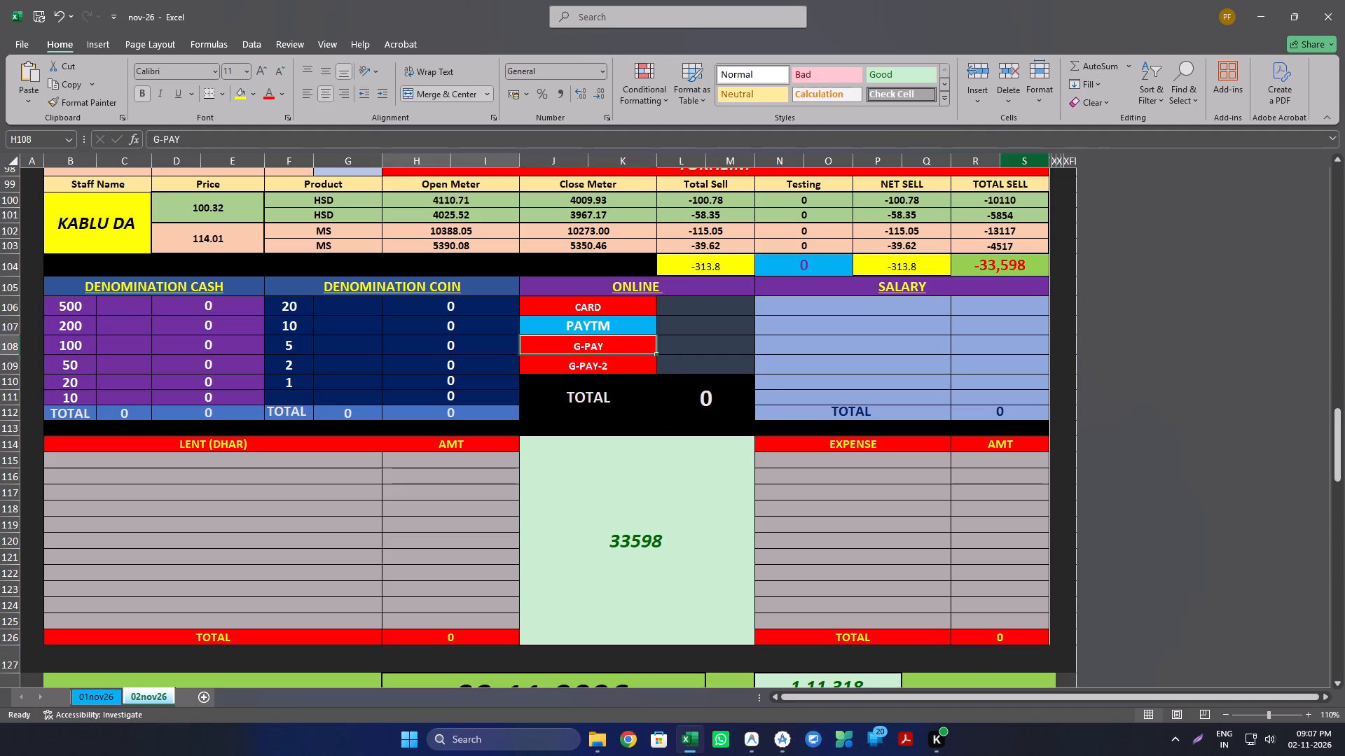
{"action": "key", "text": "Up"}
{"action": "key", "text": "Up"}
{"action": "key", "text": "Right"}
{"action": "key", "text": "Up"}
{"action": "key", "text": "Up"}
{"action": "key", "text": "Up"}
{"action": "key", "text": "Up"}
{"action": "key", "text": "Up"}
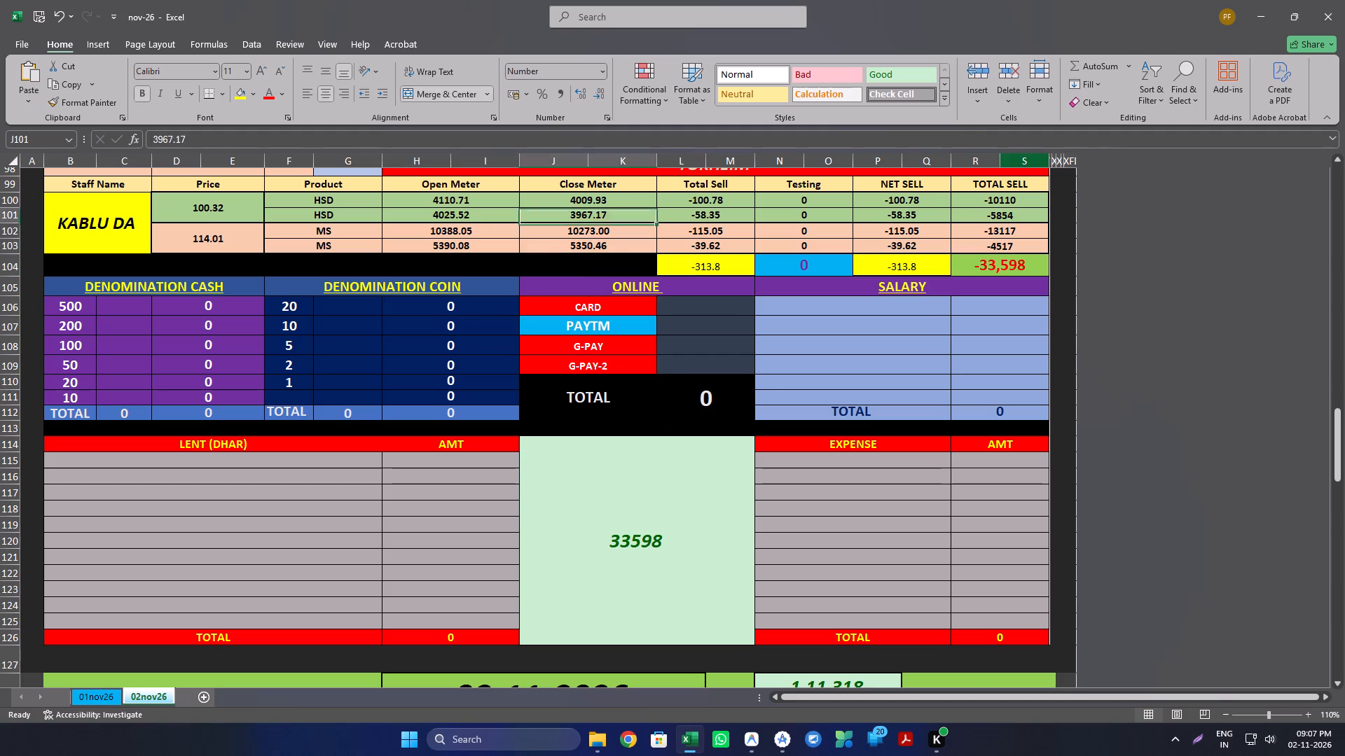
{"action": "key", "text": "Up"}
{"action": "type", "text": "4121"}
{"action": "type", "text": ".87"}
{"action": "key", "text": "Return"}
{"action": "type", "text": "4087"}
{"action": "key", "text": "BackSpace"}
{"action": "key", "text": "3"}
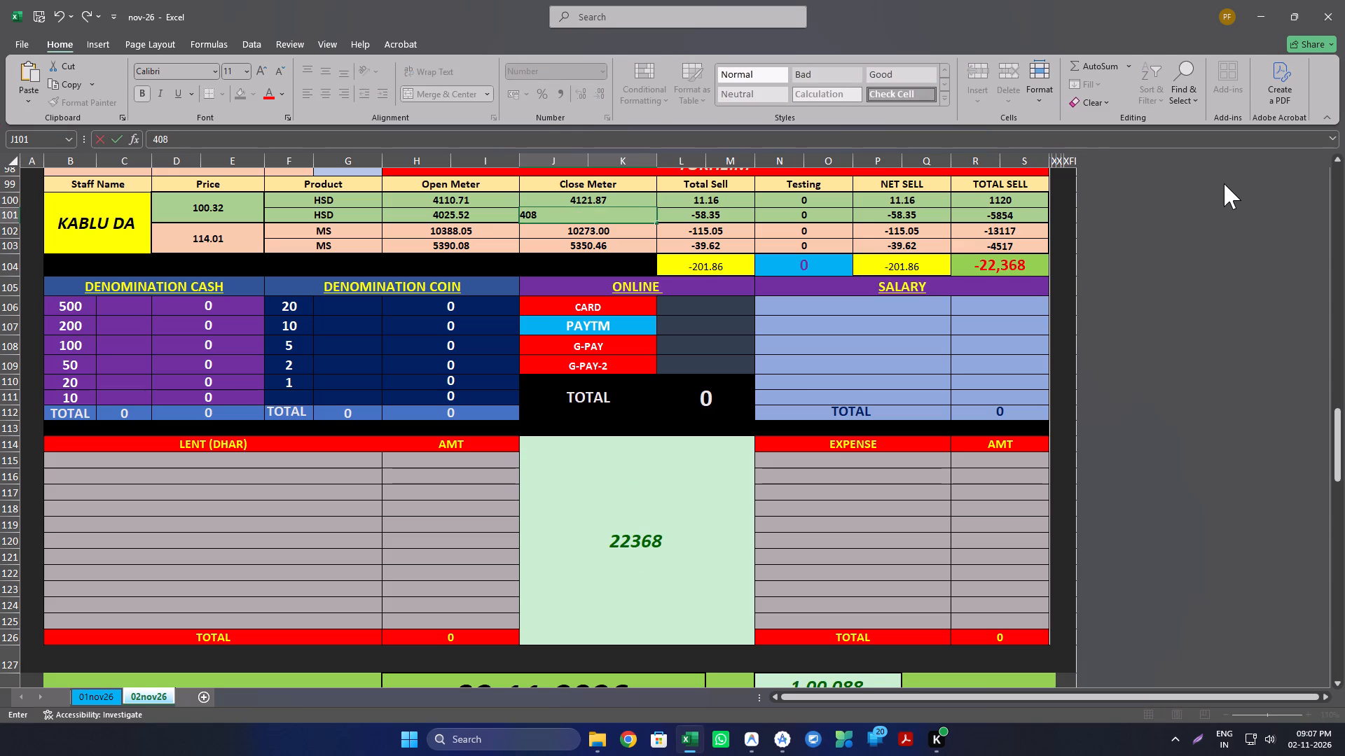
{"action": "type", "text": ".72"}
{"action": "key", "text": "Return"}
Enter the two MS close meter readings of the KABLU DA block as 10518.77 and 5434.90.
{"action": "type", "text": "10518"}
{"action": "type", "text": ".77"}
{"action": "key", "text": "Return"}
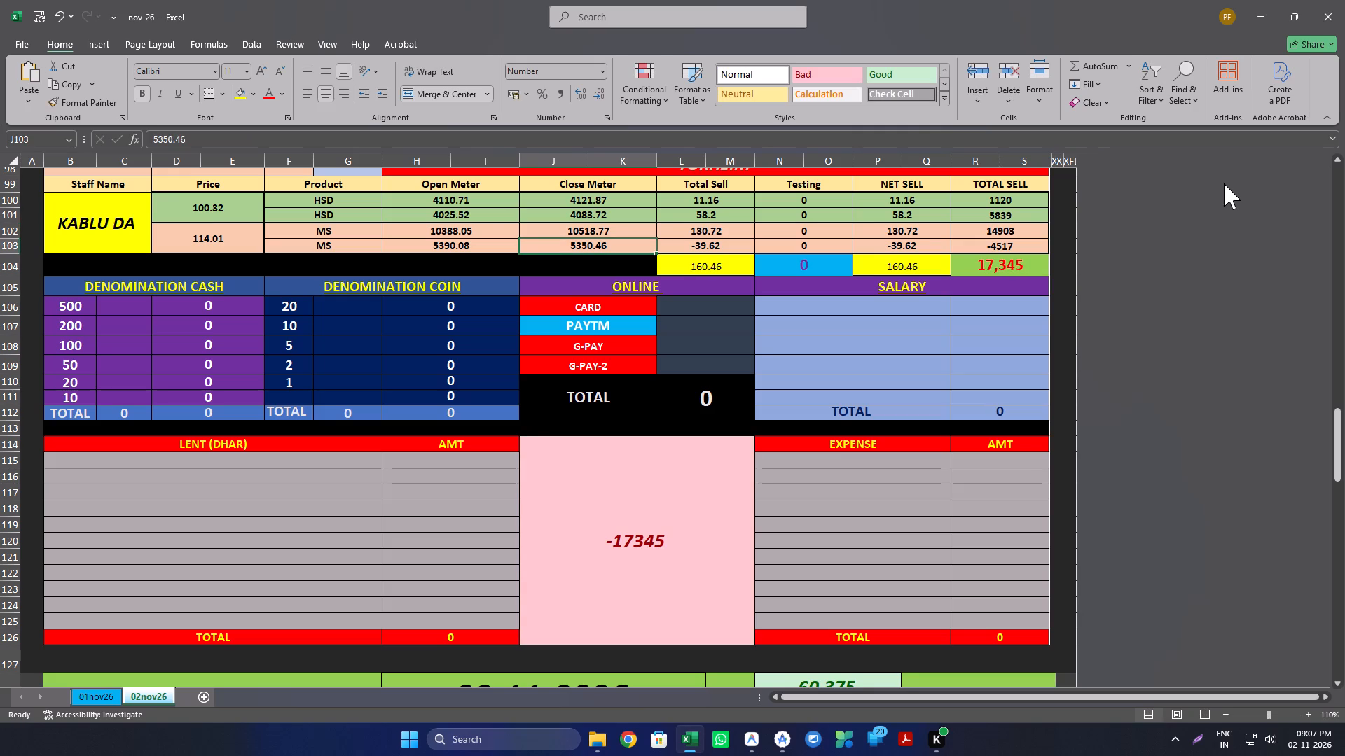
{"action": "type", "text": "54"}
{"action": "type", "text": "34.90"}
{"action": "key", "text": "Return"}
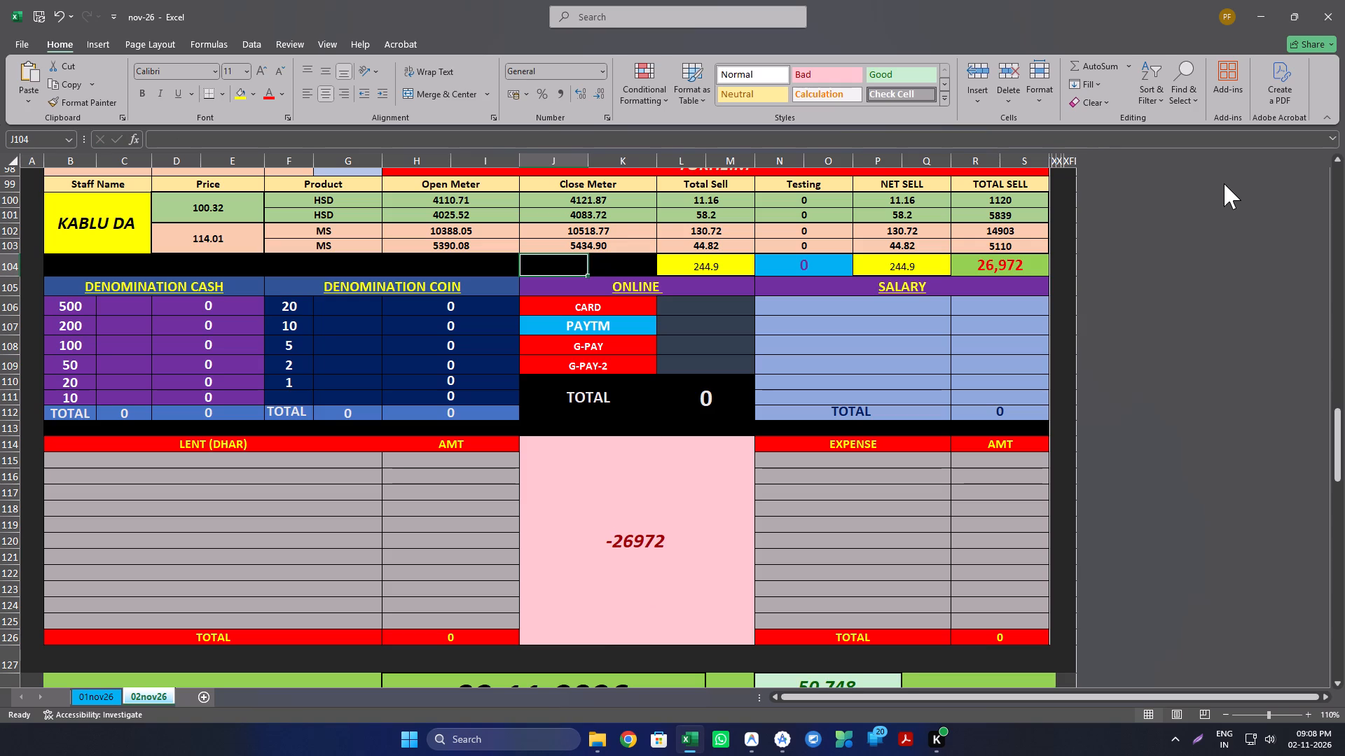
Record an 800 expense described as RAJ MISTRI in row 115 of the KABLU DA block's EXPENSE section.
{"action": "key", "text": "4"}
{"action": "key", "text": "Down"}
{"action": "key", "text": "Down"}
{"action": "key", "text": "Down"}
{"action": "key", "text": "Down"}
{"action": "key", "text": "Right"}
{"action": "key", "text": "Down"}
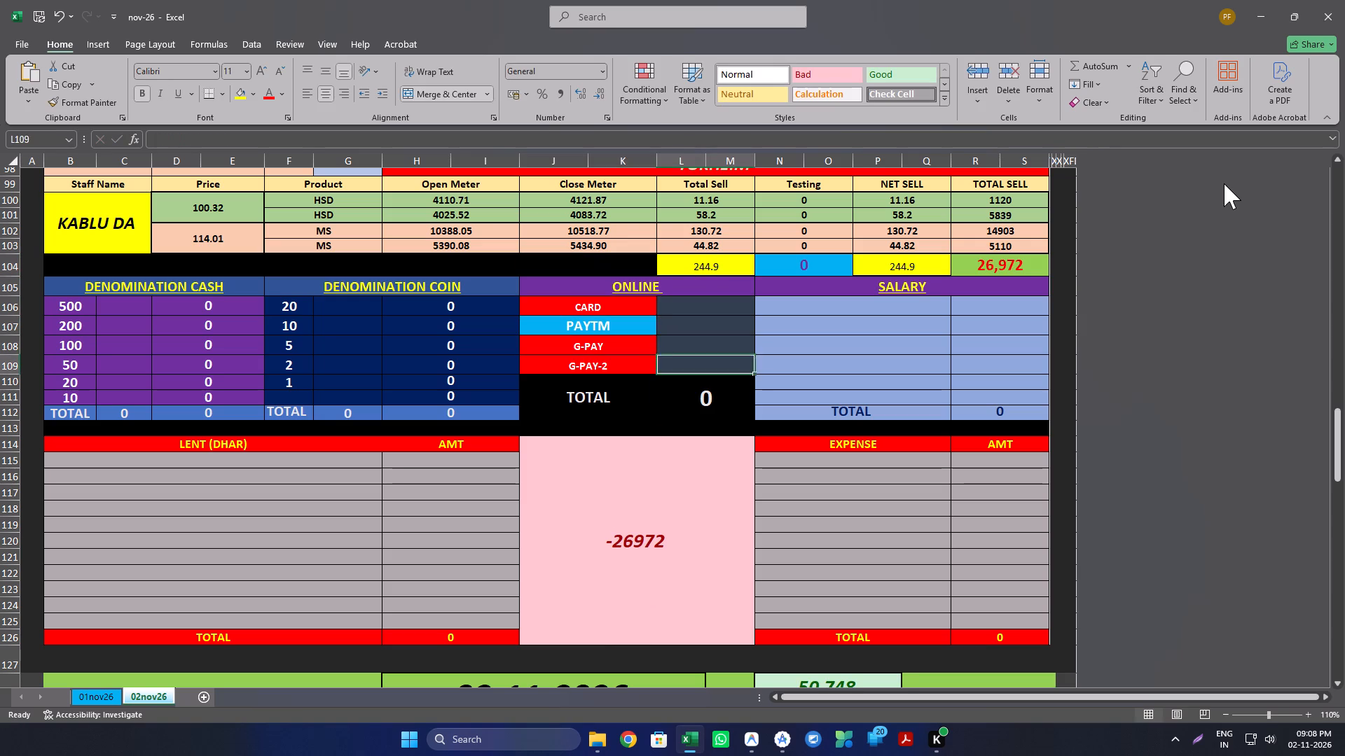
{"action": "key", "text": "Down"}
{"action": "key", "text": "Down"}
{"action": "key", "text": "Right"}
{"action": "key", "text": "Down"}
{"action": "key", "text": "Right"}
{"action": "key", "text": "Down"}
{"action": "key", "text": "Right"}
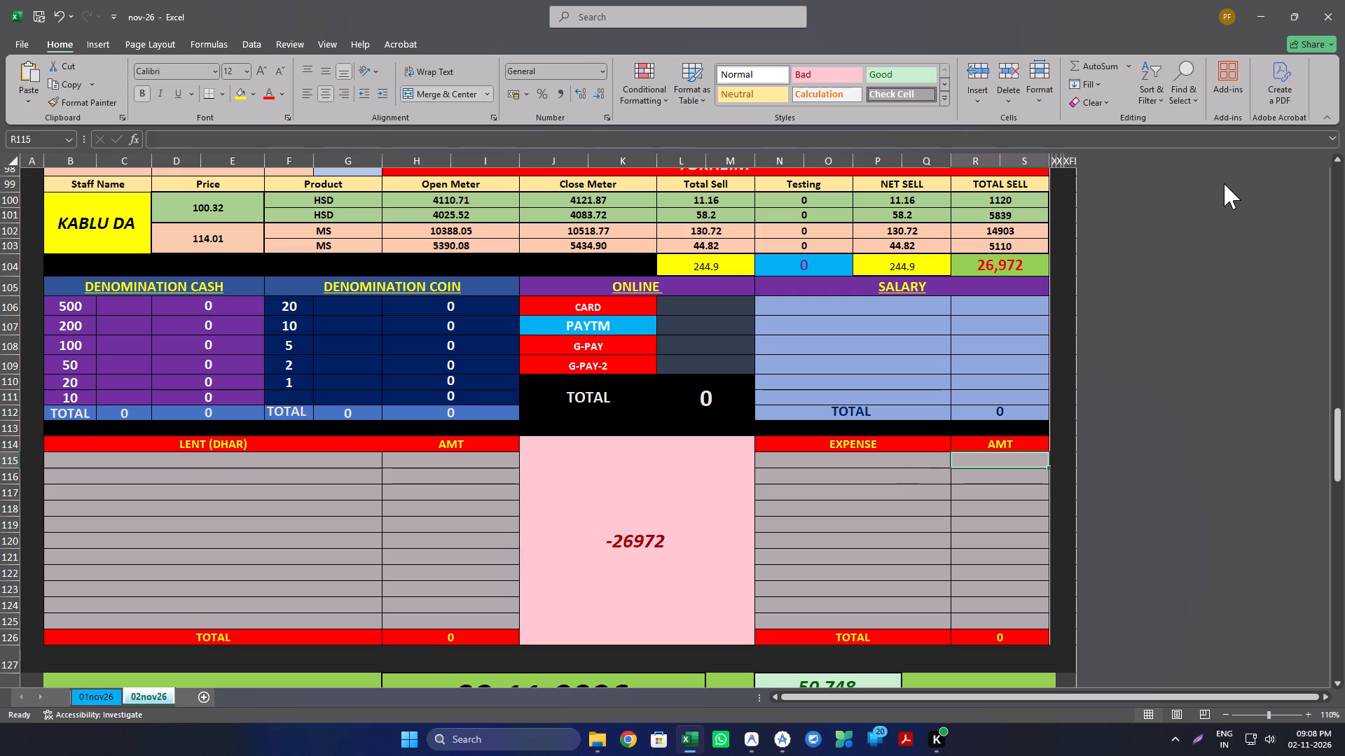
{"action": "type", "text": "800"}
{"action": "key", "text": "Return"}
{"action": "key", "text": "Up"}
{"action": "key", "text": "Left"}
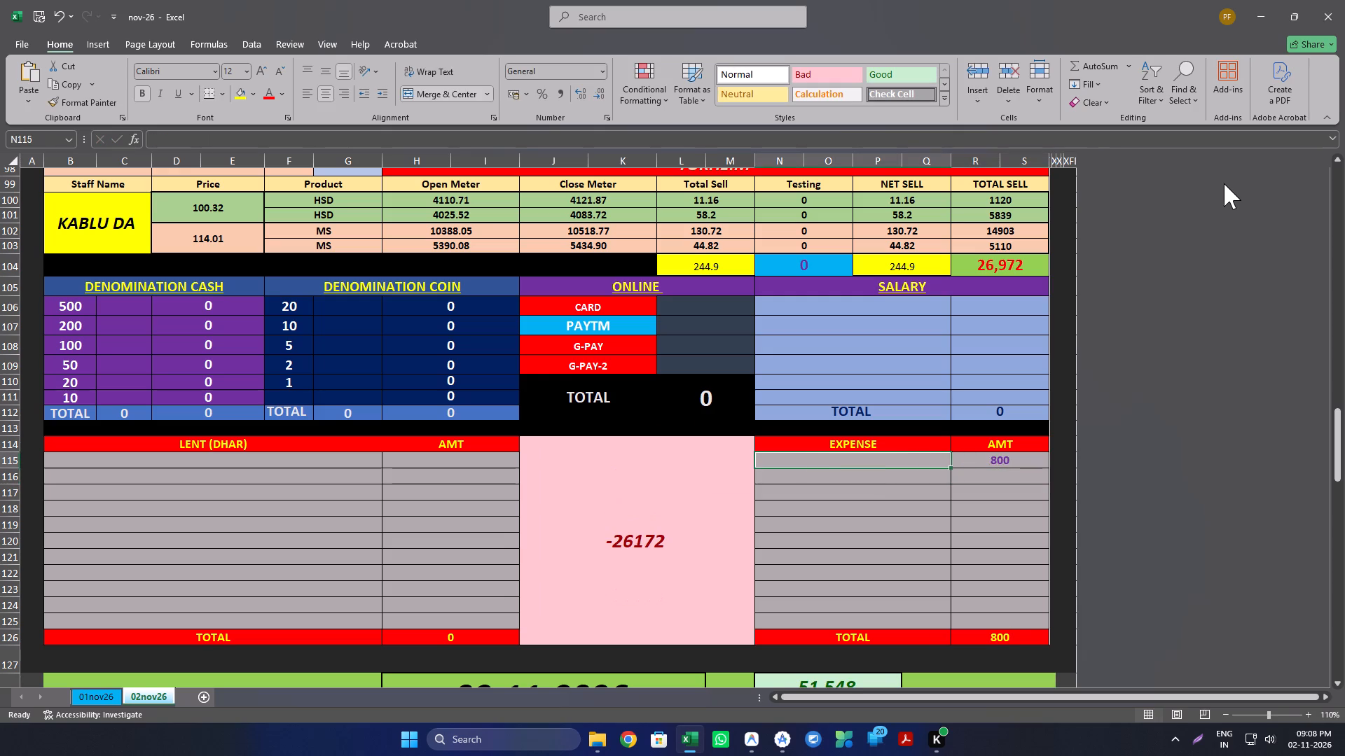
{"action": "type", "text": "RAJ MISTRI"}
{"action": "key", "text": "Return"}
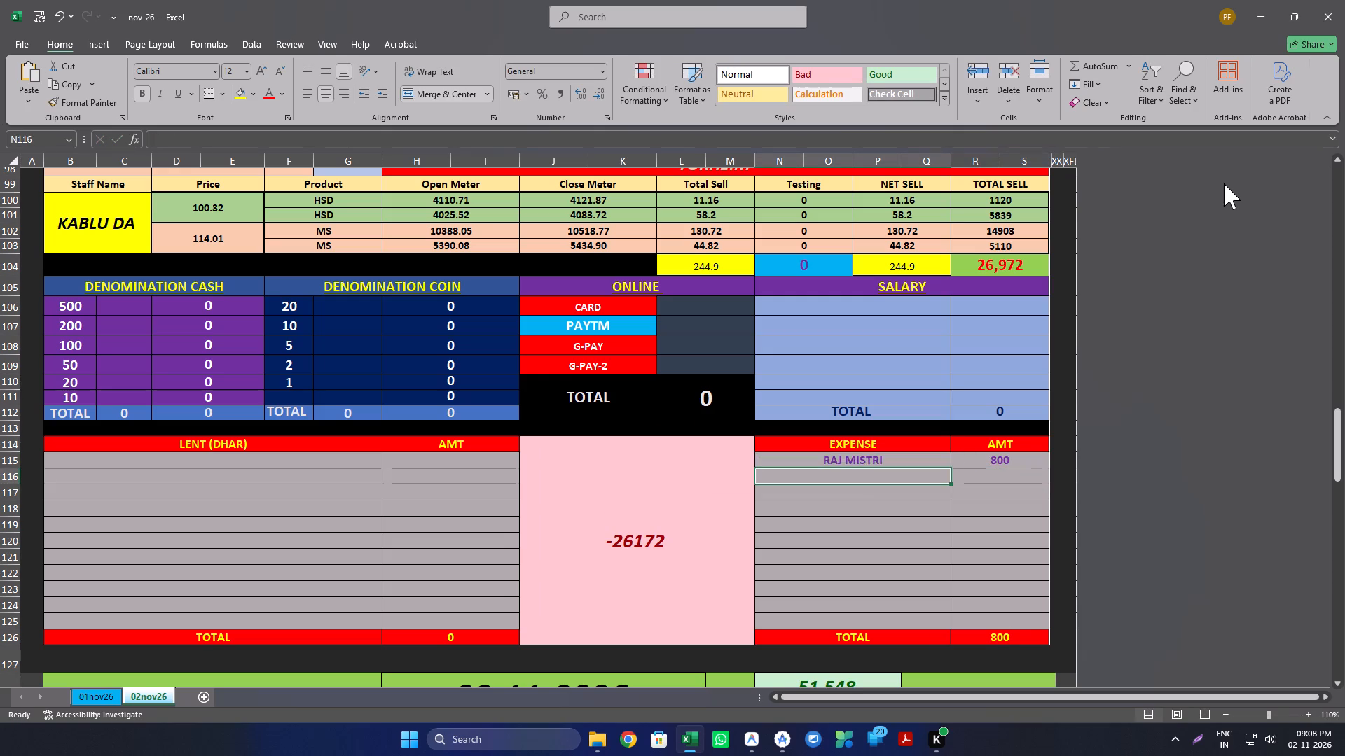
Enter 9269 as the PAYTM amount in the ONLINE section of the KABLU DA block.
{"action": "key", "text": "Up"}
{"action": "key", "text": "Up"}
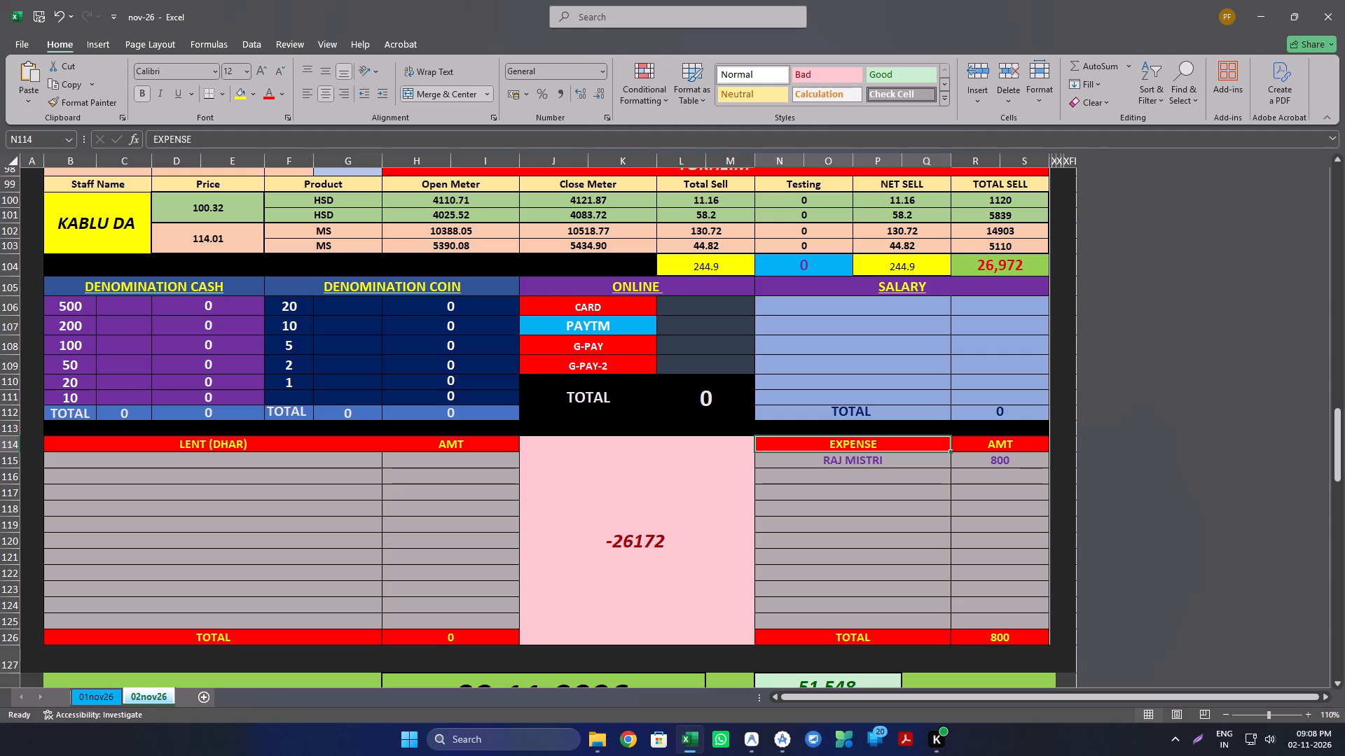
{"action": "double_click", "coordinate": [698, 330]}
{"action": "key", "text": "9"}
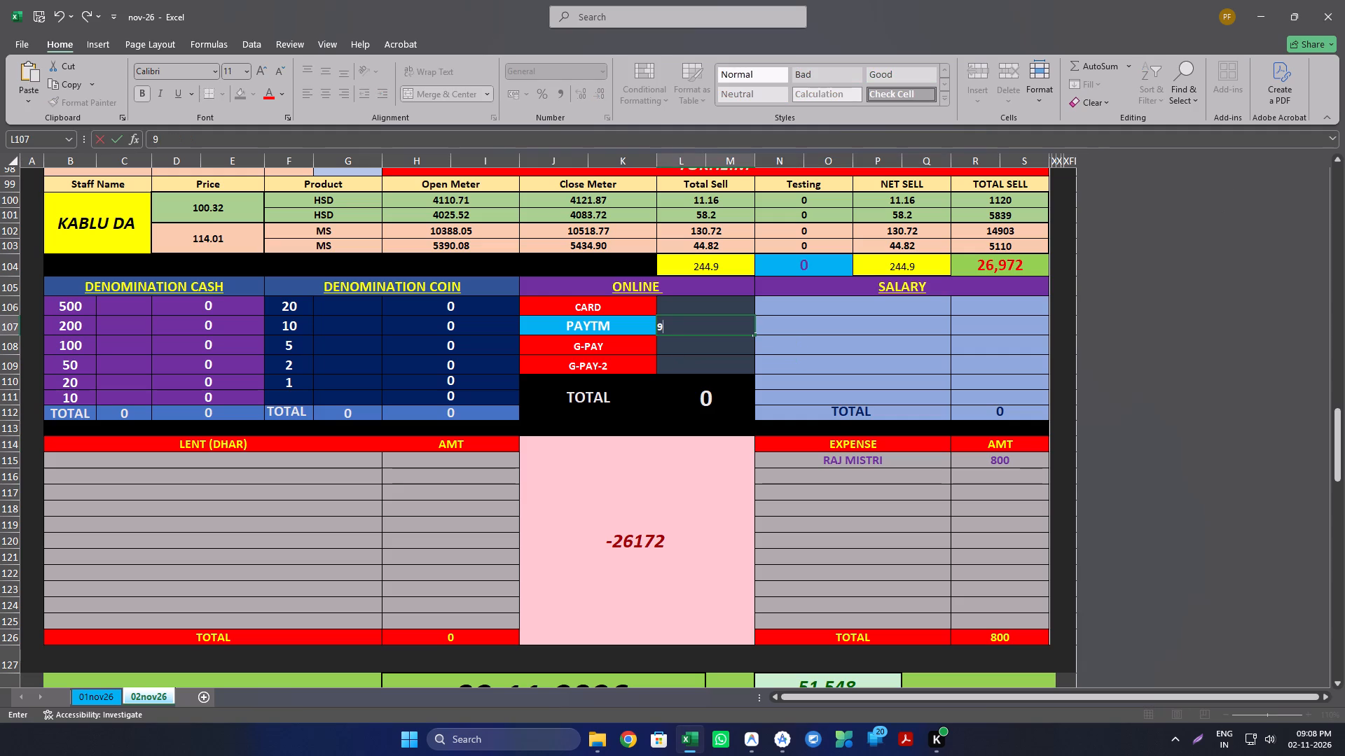
{"action": "key", "text": "0"}
{"action": "key", "text": "BackSpace"}
{"action": "key", "text": "2"}
{"action": "type", "text": "69"}
{"action": "key", "text": "Return"}
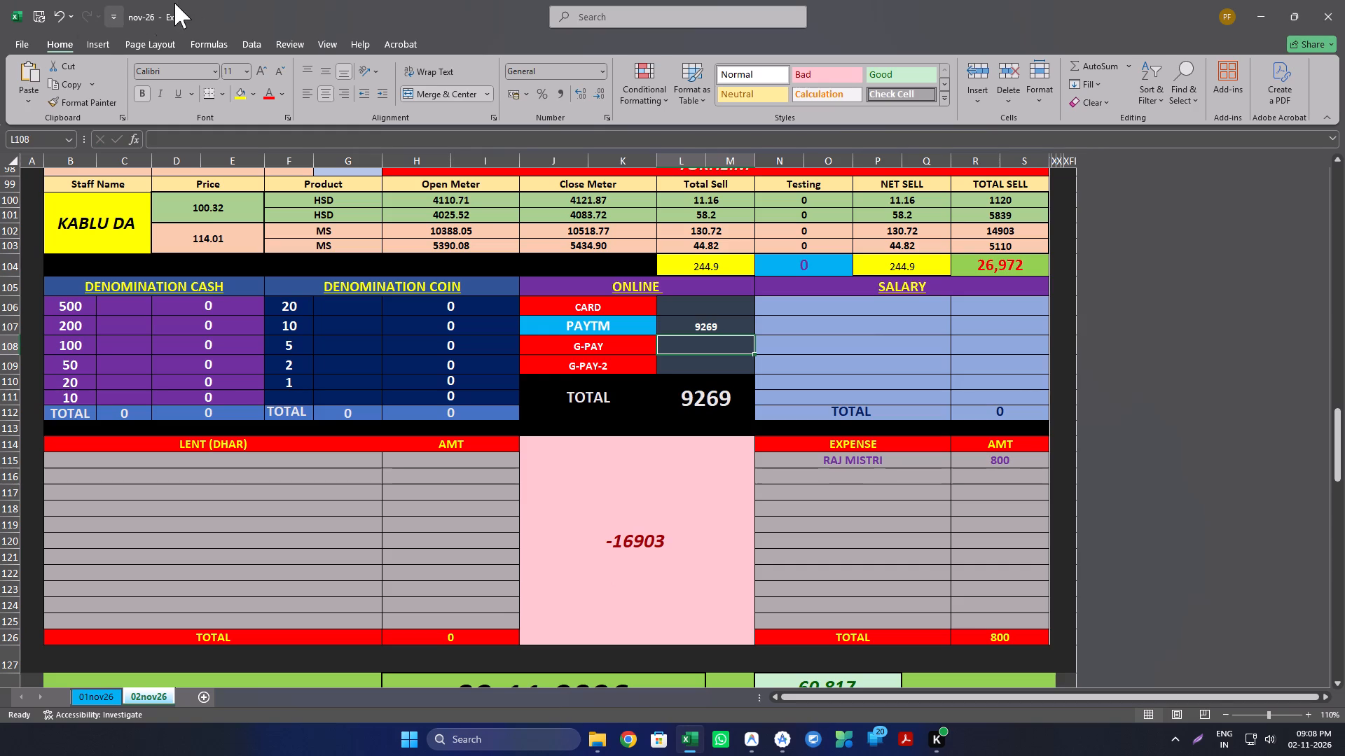
Examine the filled-in sales blocks above the KABLU DA block on the 02nov26 sheet.
{"action": "scroll", "coordinate": [97, 49], "scroll_direction": "up", "scroll_amount": 5}
{"action": "scroll", "coordinate": [241, 386], "scroll_direction": "up", "scroll_amount": 10}
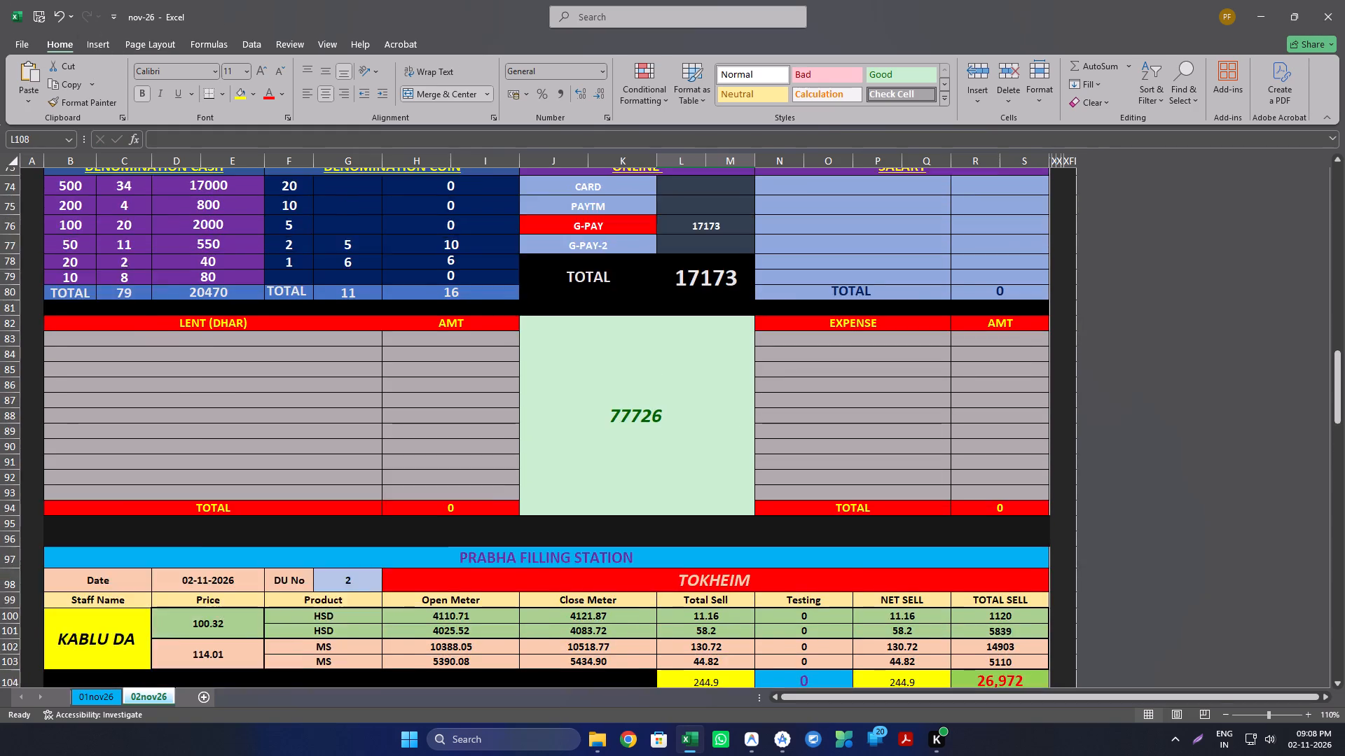
{"action": "scroll", "coordinate": [240, 386], "scroll_direction": "up", "scroll_amount": 12}
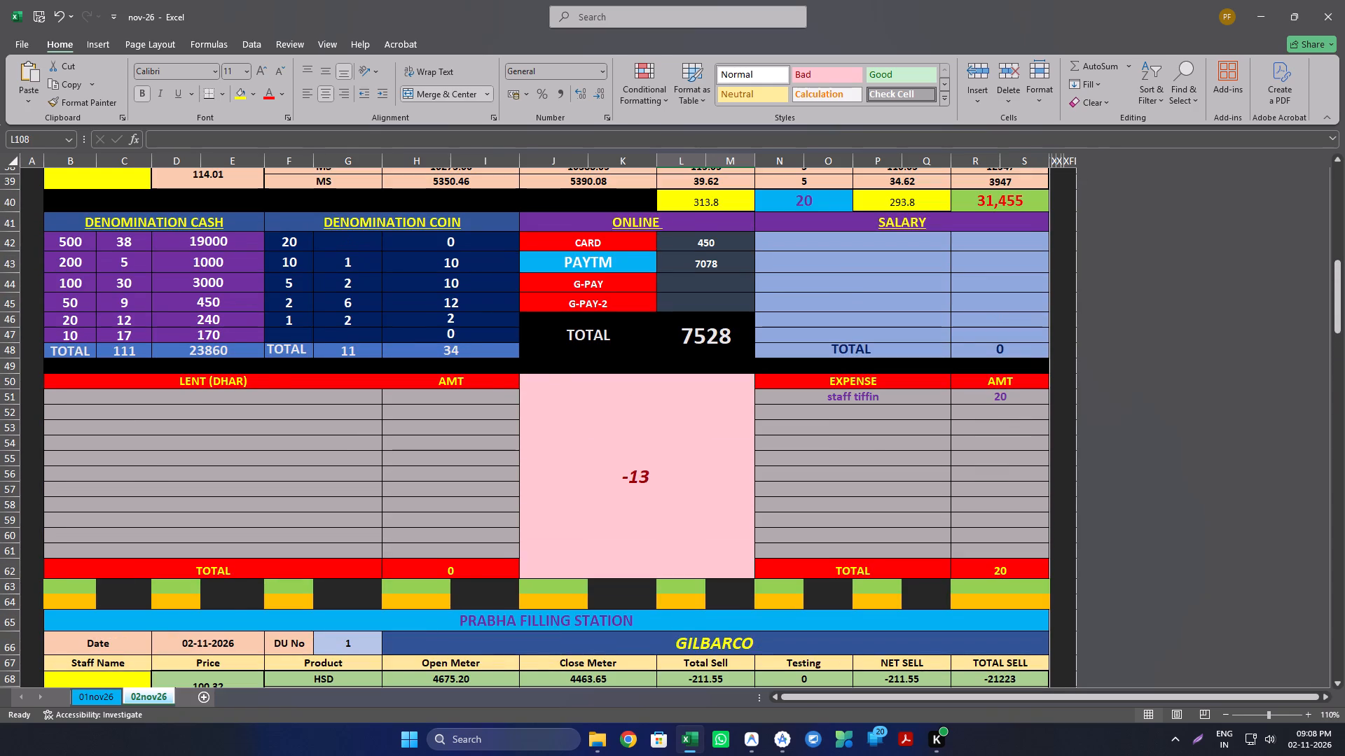
{"action": "scroll", "coordinate": [240, 386], "scroll_direction": "down", "scroll_amount": 20}
{"action": "scroll", "coordinate": [240, 386], "scroll_direction": "down", "scroll_amount": 3}
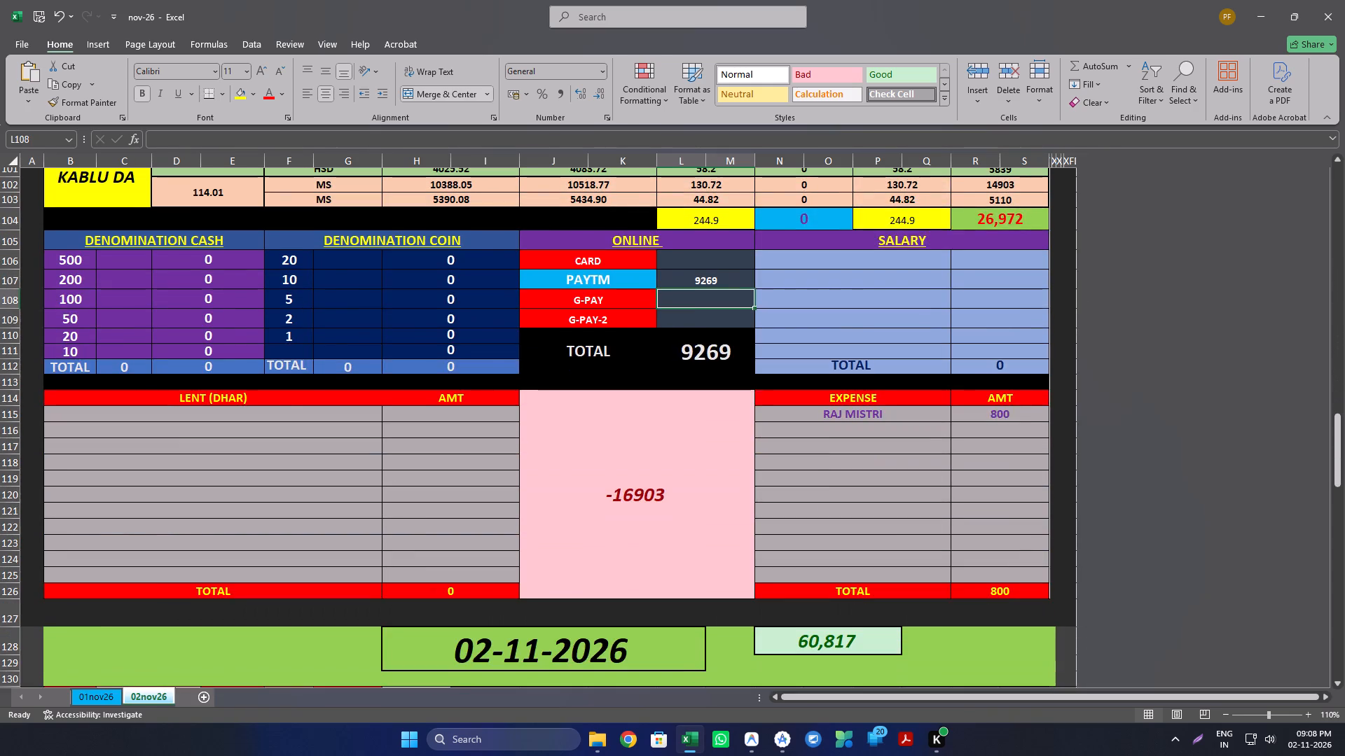
{"action": "scroll", "coordinate": [240, 386], "scroll_direction": "up", "scroll_amount": 1}
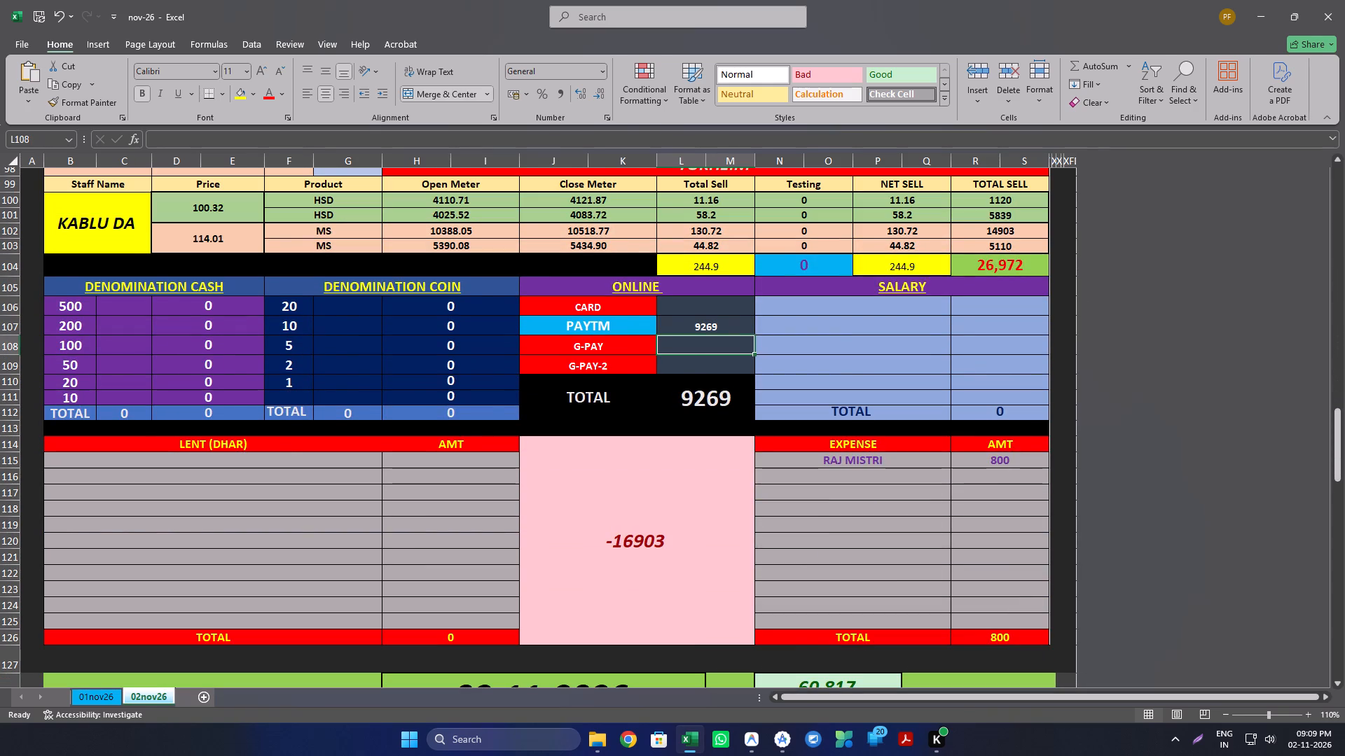
Enter the 500, 200 and 100 note counts in the KABLU DA block's DENOMINATION CASH section as 28, 1 and 17.
{"action": "key", "text": "Up"}
{"action": "key", "text": "Left"}
{"action": "key", "text": "Left"}
{"action": "key", "text": "Left"}
{"action": "key", "text": "Left"}
{"action": "key", "text": "Left"}
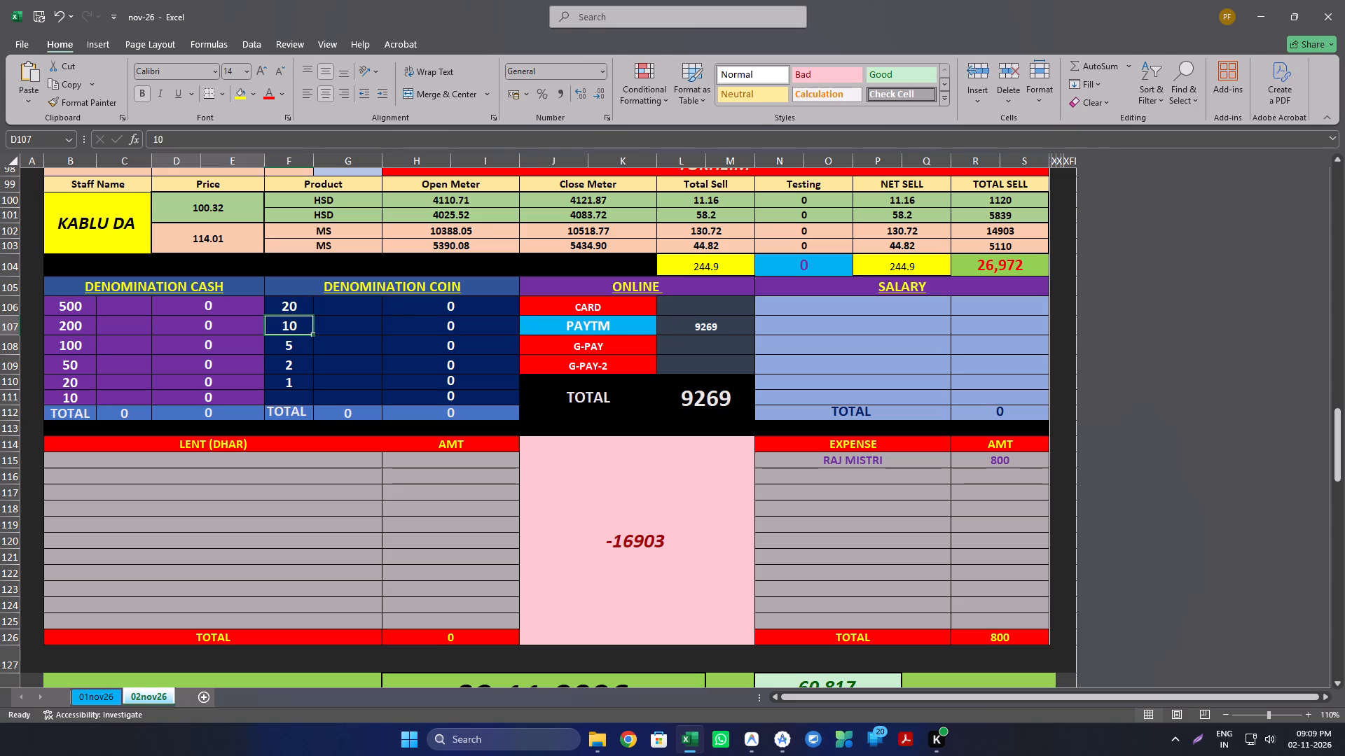
{"action": "key", "text": "Left"}
{"action": "key", "text": "Up"}
{"action": "type", "text": "28"}
{"action": "key", "text": "Return"}
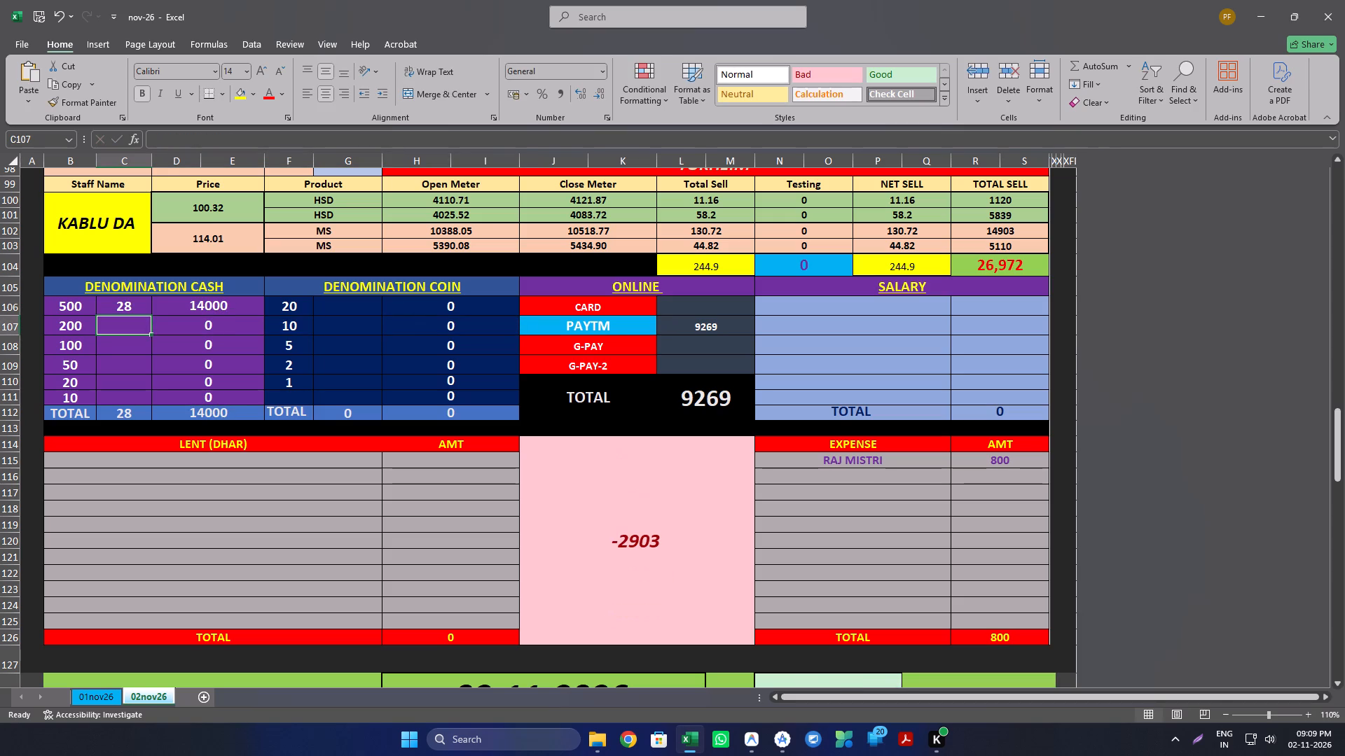
{"action": "key", "text": "1"}
{"action": "key", "text": "Return"}
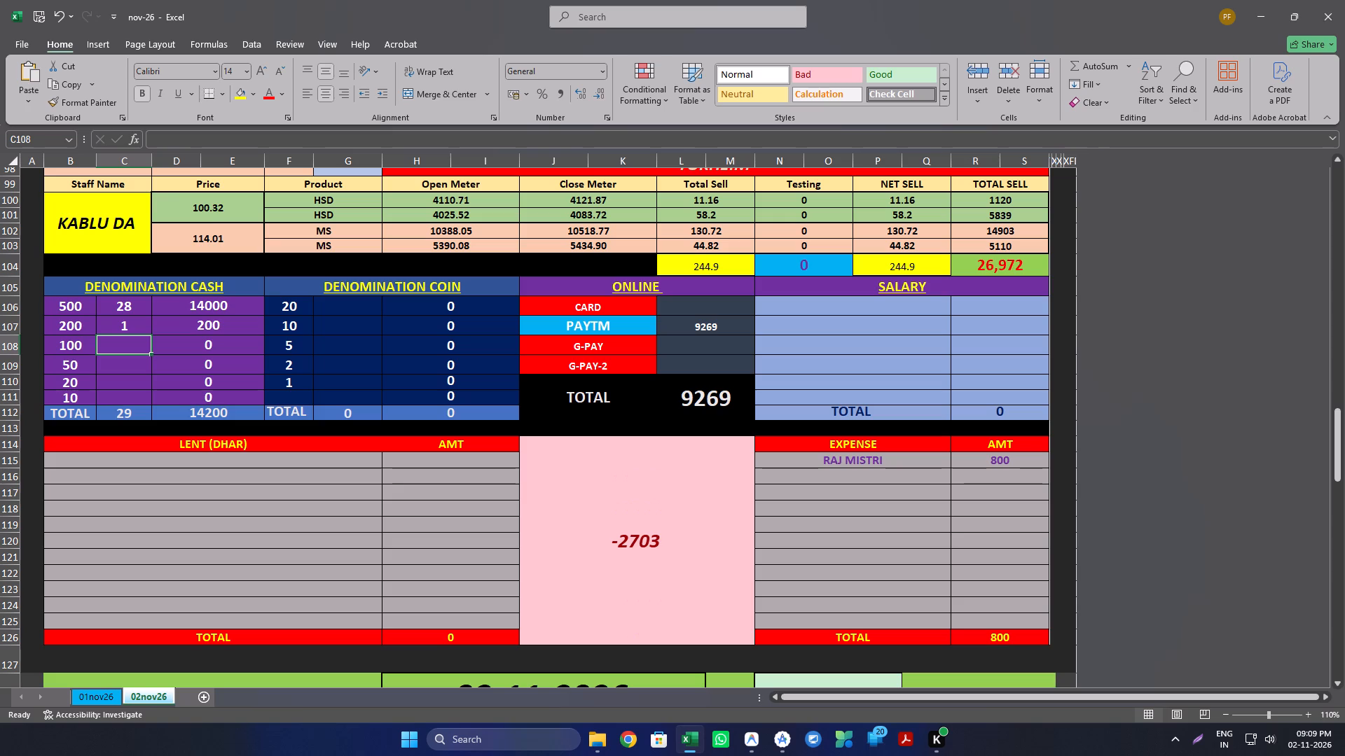
{"action": "type", "text": "17"}
{"action": "key", "text": "Return"}
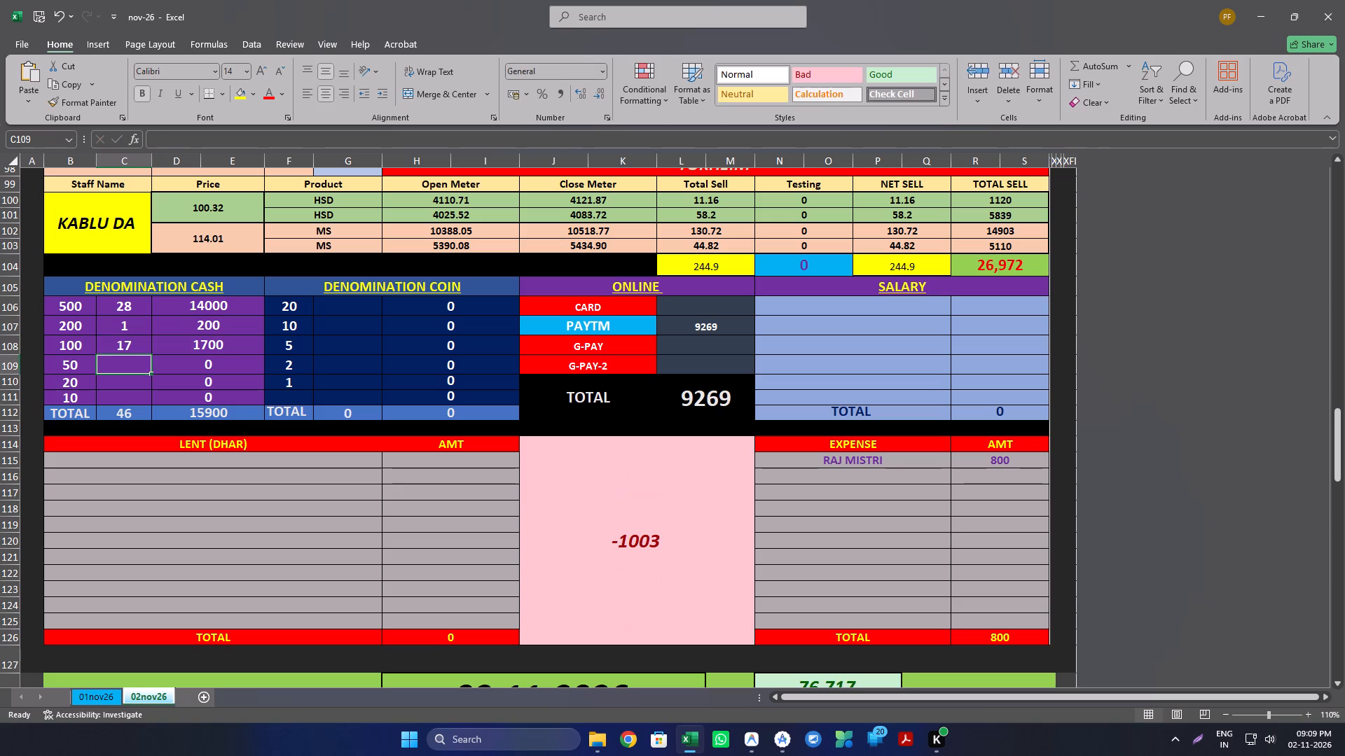
Enter the 50, 20 and 10 note counts in the DENOMINATION CASH section as 10, 8 and 10.
{"action": "type", "text": "10"}
{"action": "key", "text": "Return"}
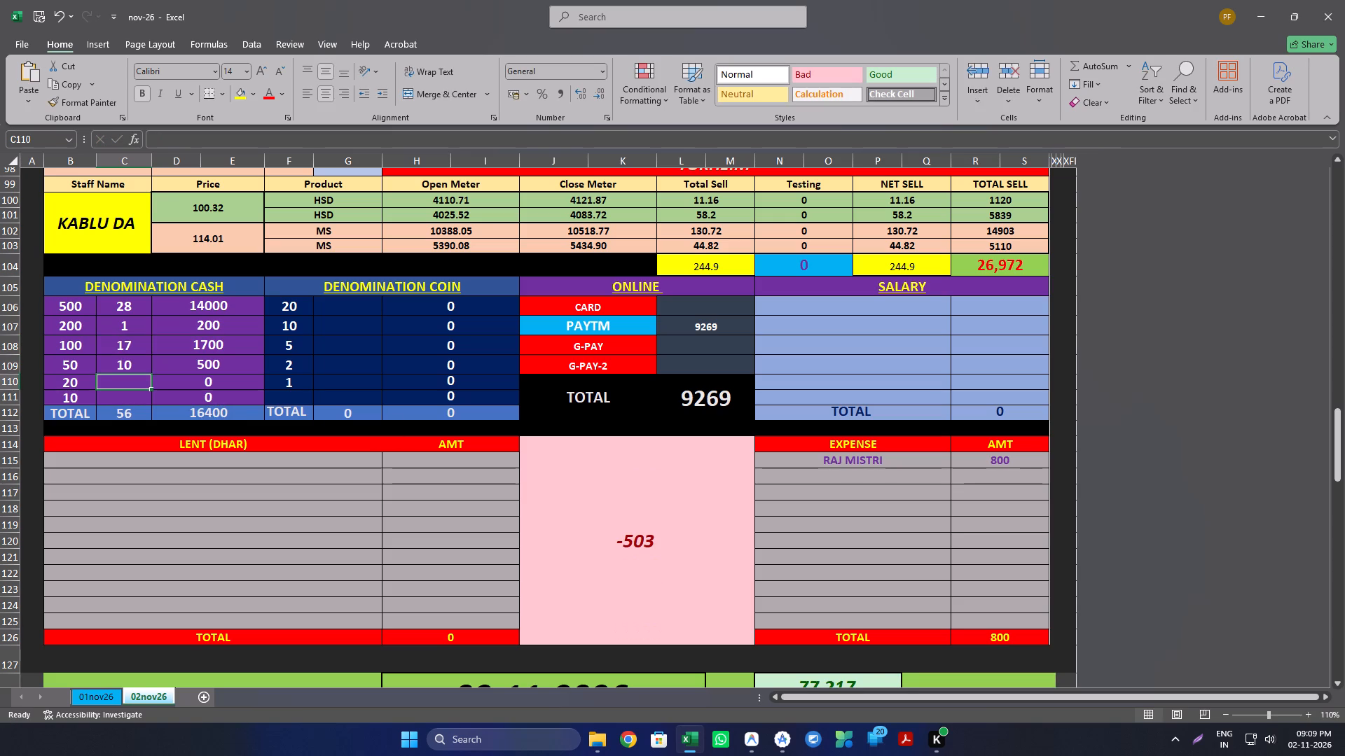
{"action": "key", "text": "8"}
{"action": "key", "text": "Return"}
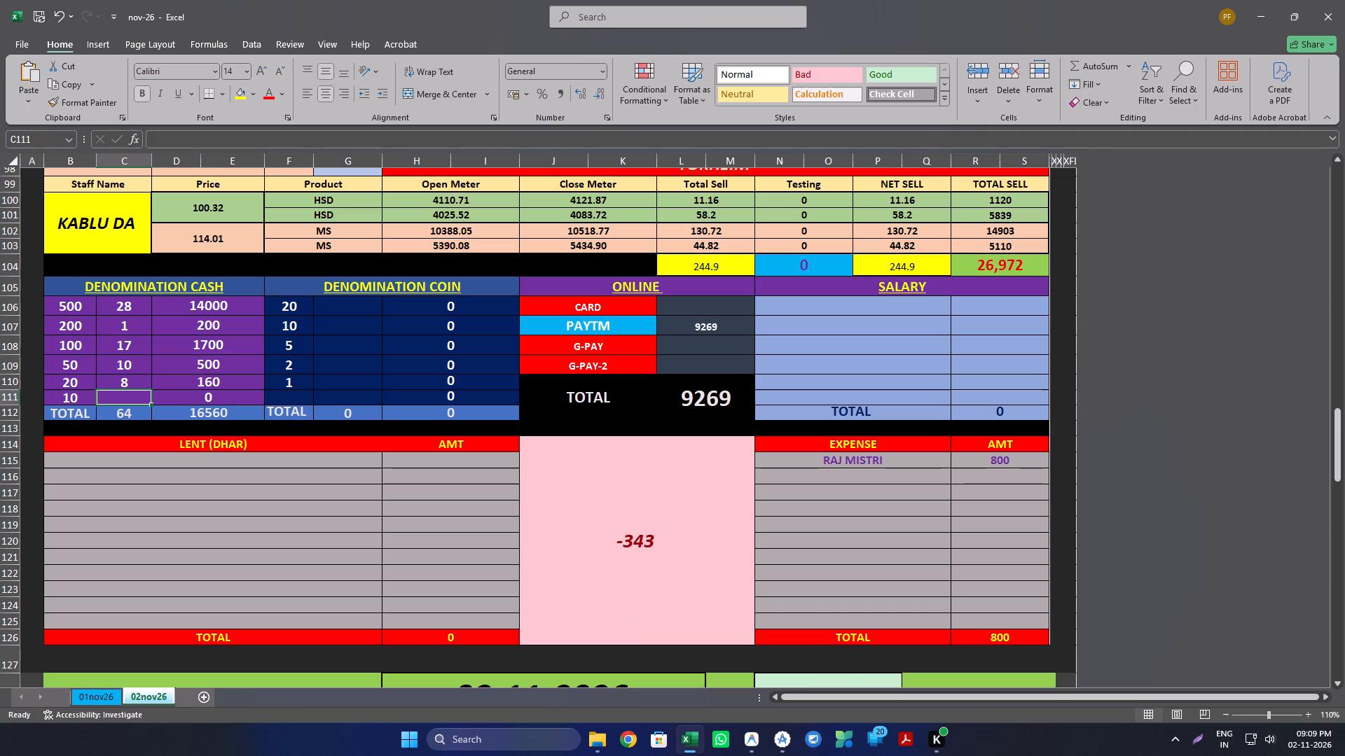
{"action": "type", "text": "10"}
{"action": "key", "text": "Return"}
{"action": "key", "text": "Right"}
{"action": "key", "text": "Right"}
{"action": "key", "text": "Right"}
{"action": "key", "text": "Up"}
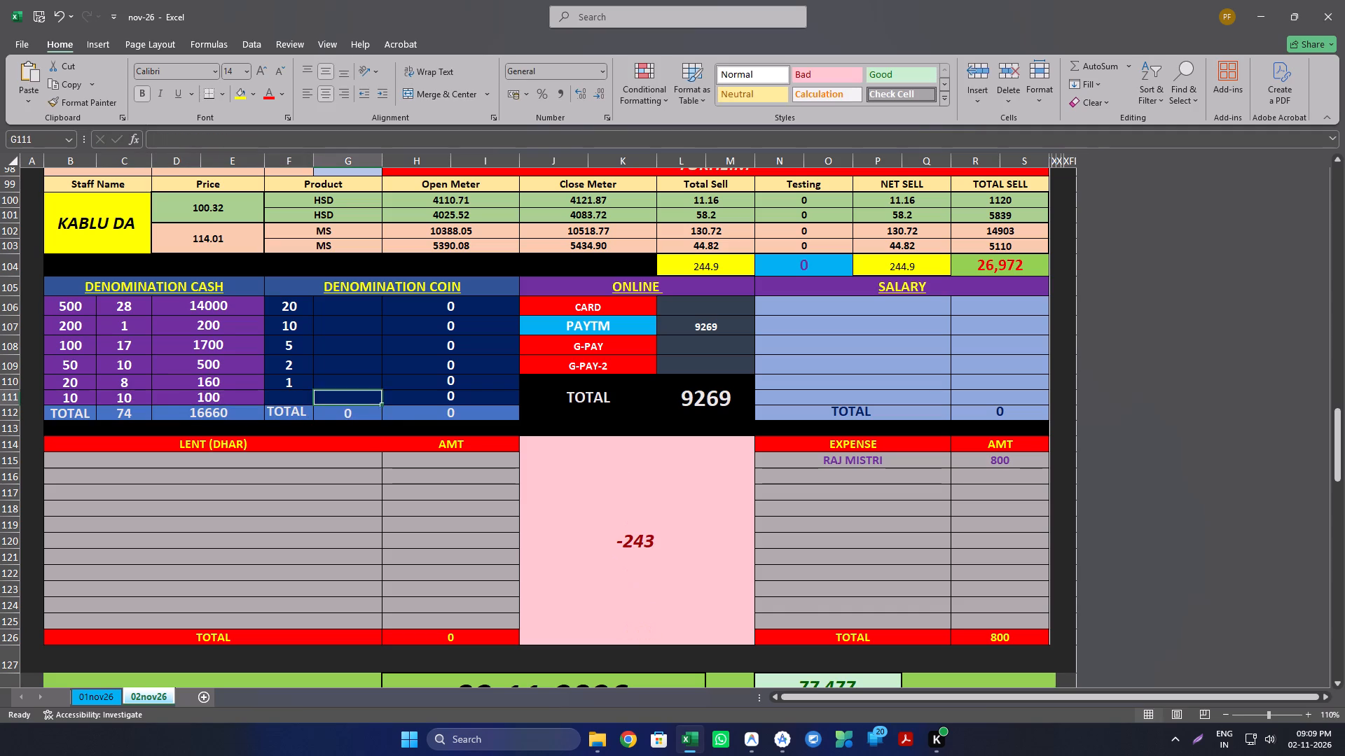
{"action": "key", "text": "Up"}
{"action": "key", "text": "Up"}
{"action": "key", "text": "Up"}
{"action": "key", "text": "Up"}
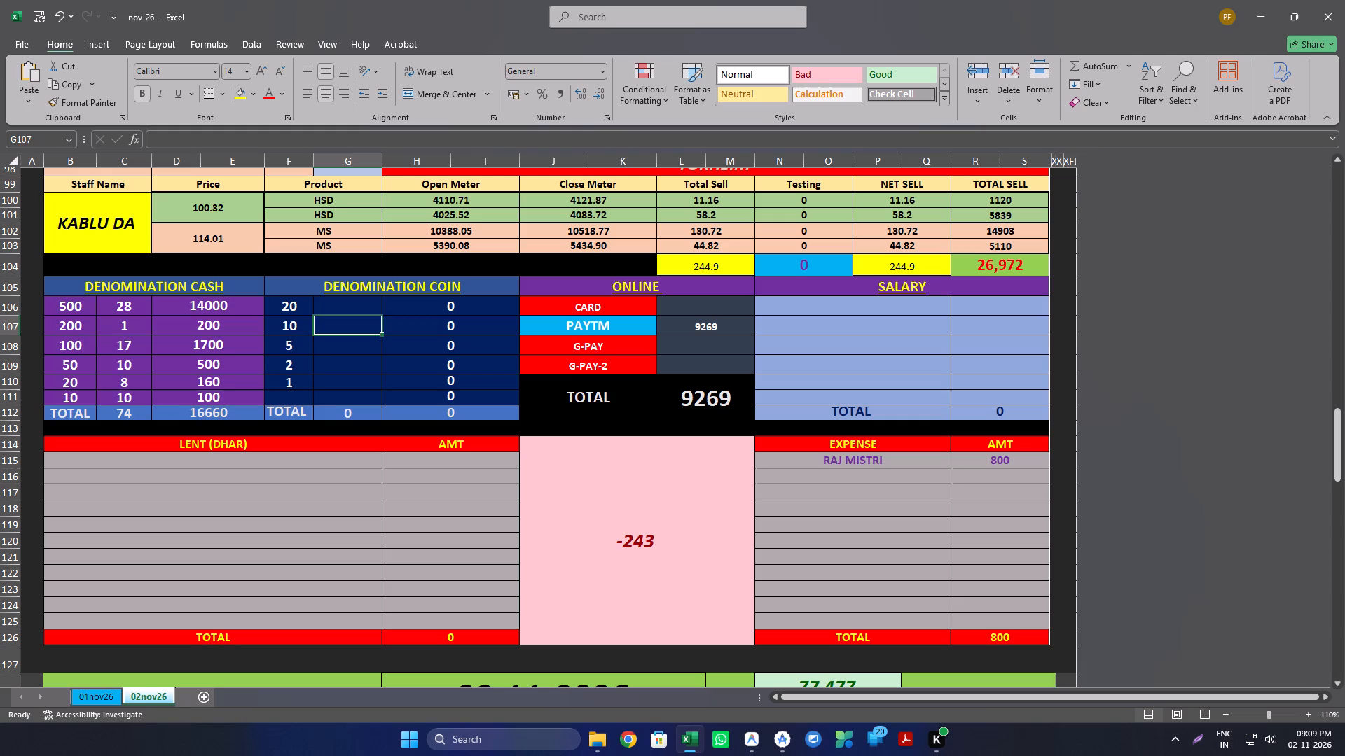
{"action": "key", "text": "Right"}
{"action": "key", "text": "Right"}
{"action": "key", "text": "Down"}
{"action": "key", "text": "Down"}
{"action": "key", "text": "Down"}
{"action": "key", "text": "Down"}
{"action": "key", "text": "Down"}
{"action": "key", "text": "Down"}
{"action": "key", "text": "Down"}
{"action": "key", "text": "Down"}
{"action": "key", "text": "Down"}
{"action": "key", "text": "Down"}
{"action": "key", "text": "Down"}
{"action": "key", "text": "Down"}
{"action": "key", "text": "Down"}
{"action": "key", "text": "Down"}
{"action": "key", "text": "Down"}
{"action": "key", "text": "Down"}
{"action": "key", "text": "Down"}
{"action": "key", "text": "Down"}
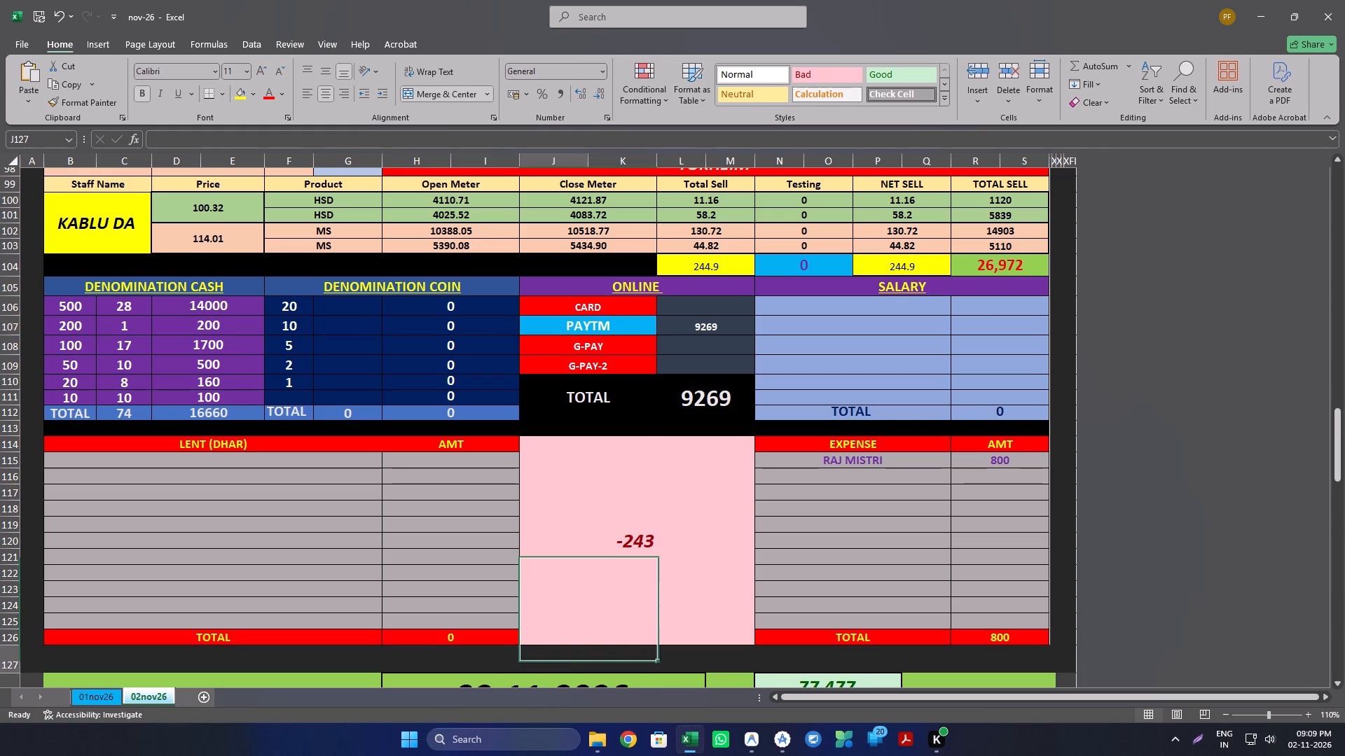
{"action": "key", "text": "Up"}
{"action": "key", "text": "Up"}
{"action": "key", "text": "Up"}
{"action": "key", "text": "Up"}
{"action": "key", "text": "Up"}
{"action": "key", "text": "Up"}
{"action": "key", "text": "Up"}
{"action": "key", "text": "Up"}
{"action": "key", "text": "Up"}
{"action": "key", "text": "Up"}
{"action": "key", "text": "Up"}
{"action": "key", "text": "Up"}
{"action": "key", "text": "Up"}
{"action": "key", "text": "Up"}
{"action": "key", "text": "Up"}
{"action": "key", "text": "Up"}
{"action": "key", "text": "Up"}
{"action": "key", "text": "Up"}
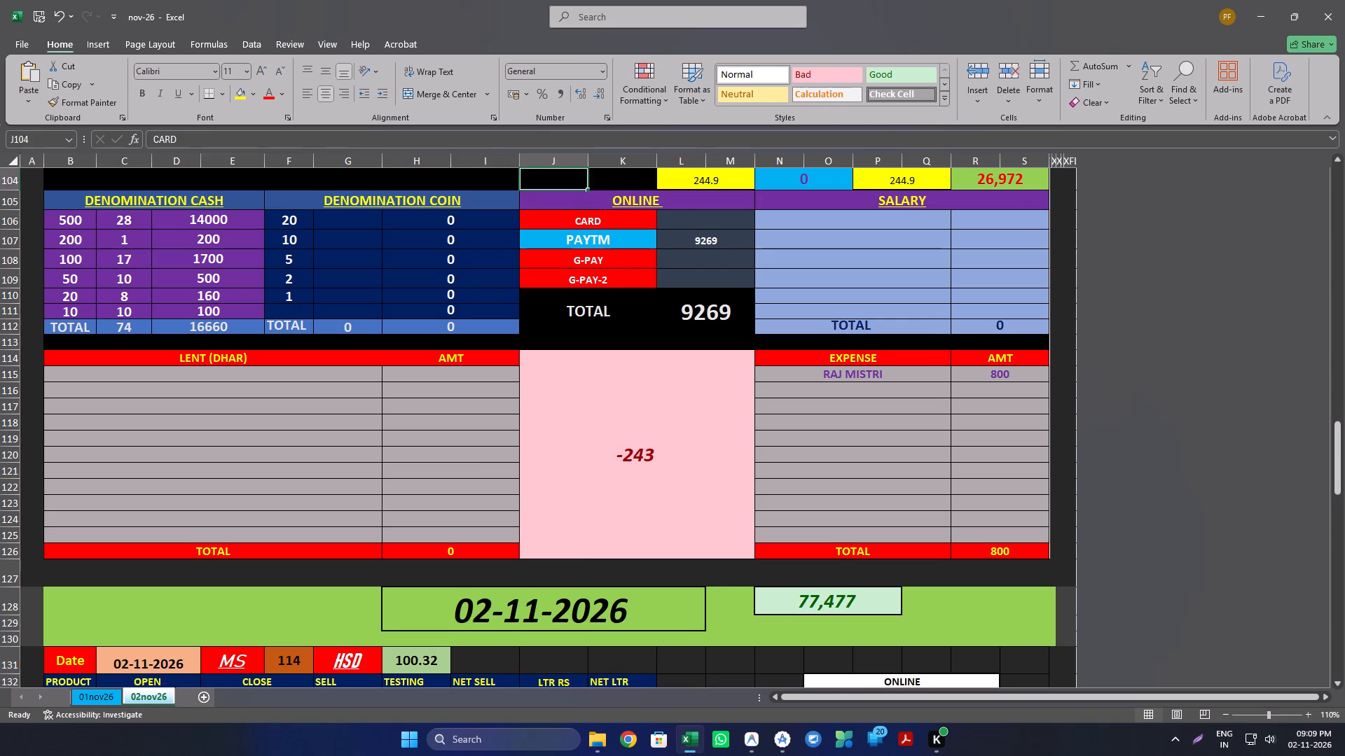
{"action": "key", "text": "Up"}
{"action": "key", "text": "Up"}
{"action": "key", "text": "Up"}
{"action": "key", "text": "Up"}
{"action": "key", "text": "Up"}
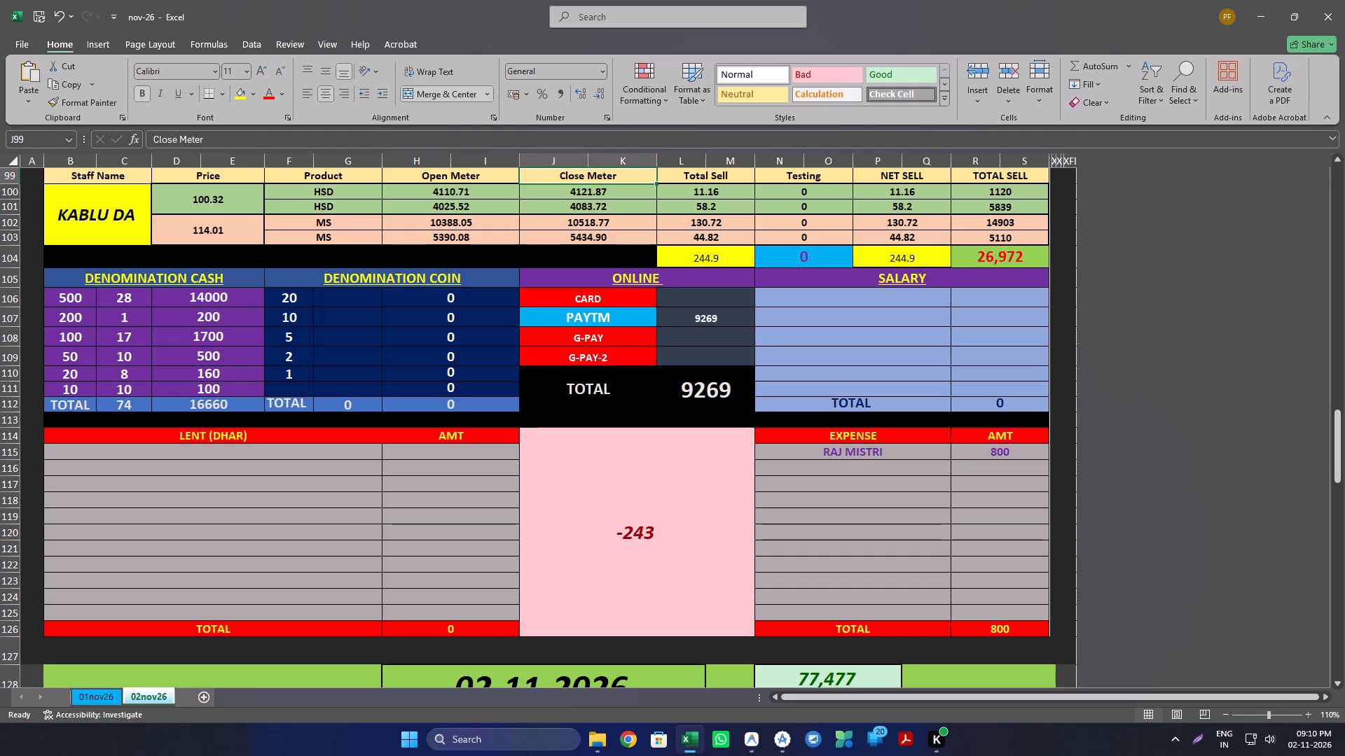
Enter salary amounts of 200 and 100 in rows 106 and 107 of the KABLU DA block's SALARY section.
{"action": "key", "text": "Right"}
{"action": "key", "text": "Right"}
{"action": "key", "text": "Right"}
{"action": "key", "text": "Down"}
{"action": "key", "text": "Down"}
{"action": "key", "text": "Down"}
{"action": "key", "text": "Down"}
{"action": "key", "text": "Down"}
{"action": "key", "text": "Down"}
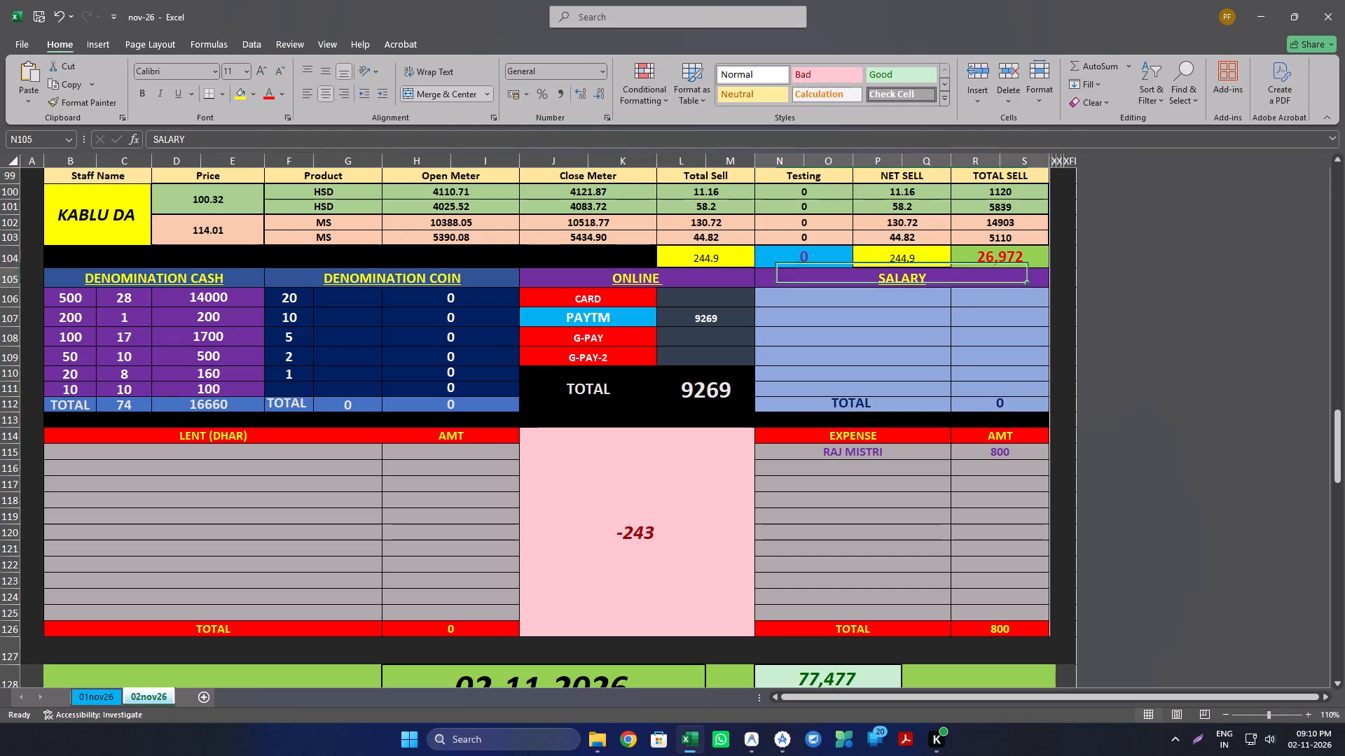
{"action": "key", "text": "Down"}
{"action": "key", "text": "Down"}
{"action": "key", "text": "Right"}
{"action": "key", "text": "Up"}
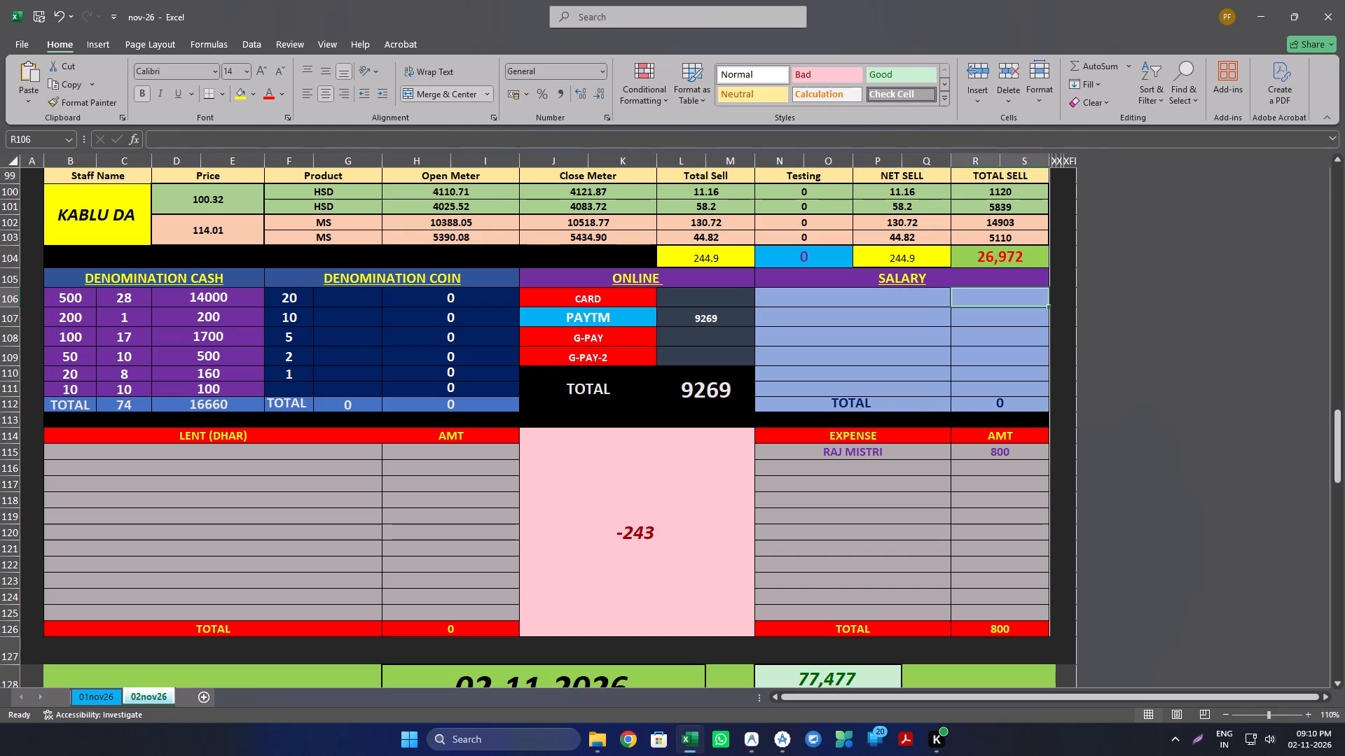
{"action": "key", "text": "r"}
{"action": "type", "text": "AKESH"}
{"action": "key", "text": "BackSpace"}
{"action": "key", "text": "BackSpace"}
{"action": "key", "text": "BackSpace"}
{"action": "key", "text": "BackSpace"}
{"action": "key", "text": "BackSpace"}
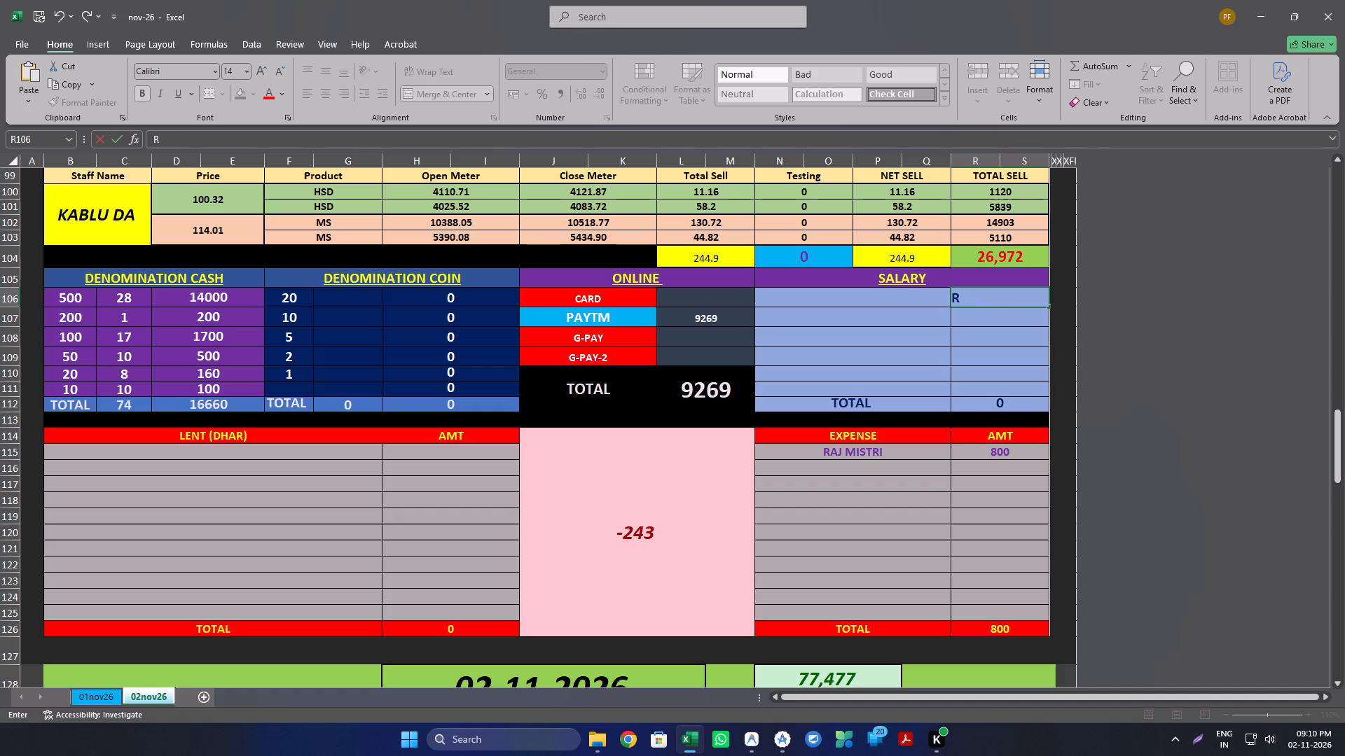
{"action": "key", "text": "BackSpace"}
{"action": "type", "text": "20"}
{"action": "key", "text": "Return"}
{"action": "key", "text": "Up"}
{"action": "type", "text": "200"}
{"action": "key", "text": "Return"}
{"action": "type", "text": "100"}
{"action": "key", "text": "Return"}
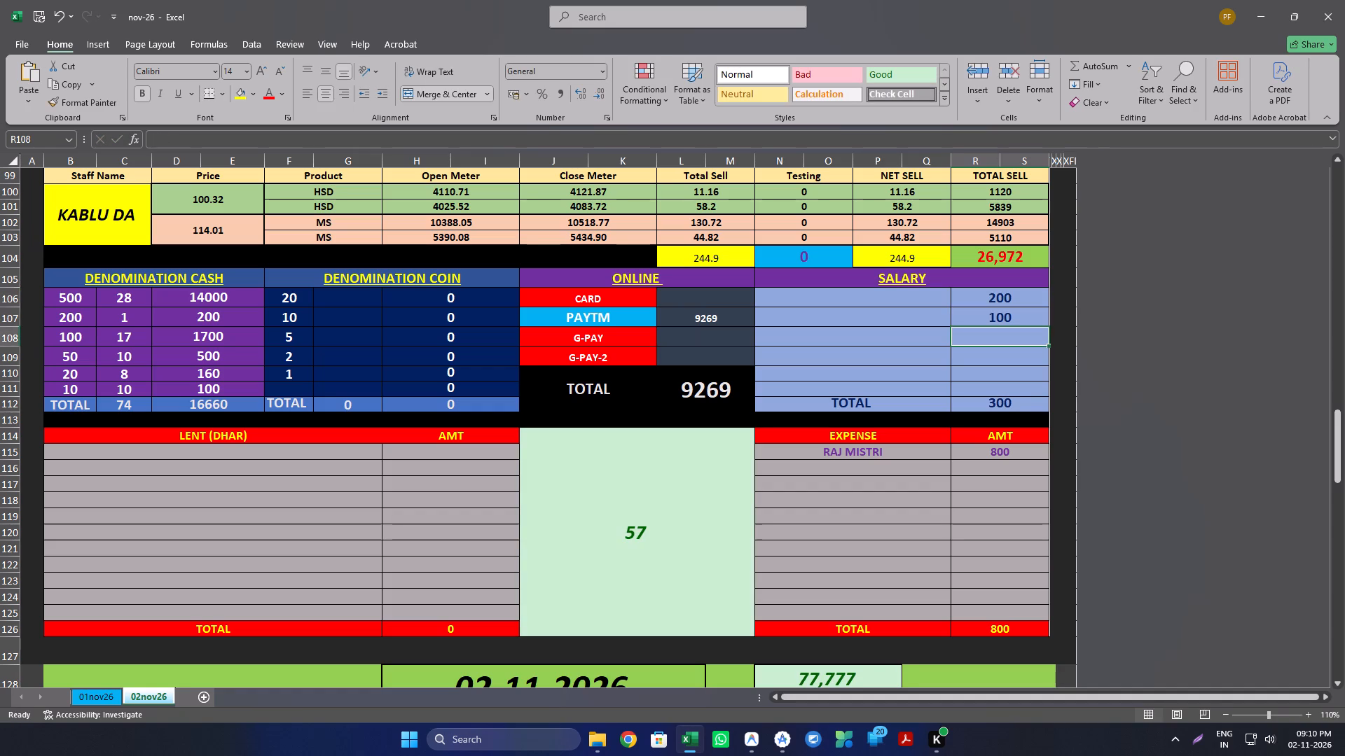
Label the 200 and 100 salary amounts with the names RAKESH and SANJIT in rows 106 and 107.
{"action": "key", "text": "Up"}
{"action": "key", "text": "Up"}
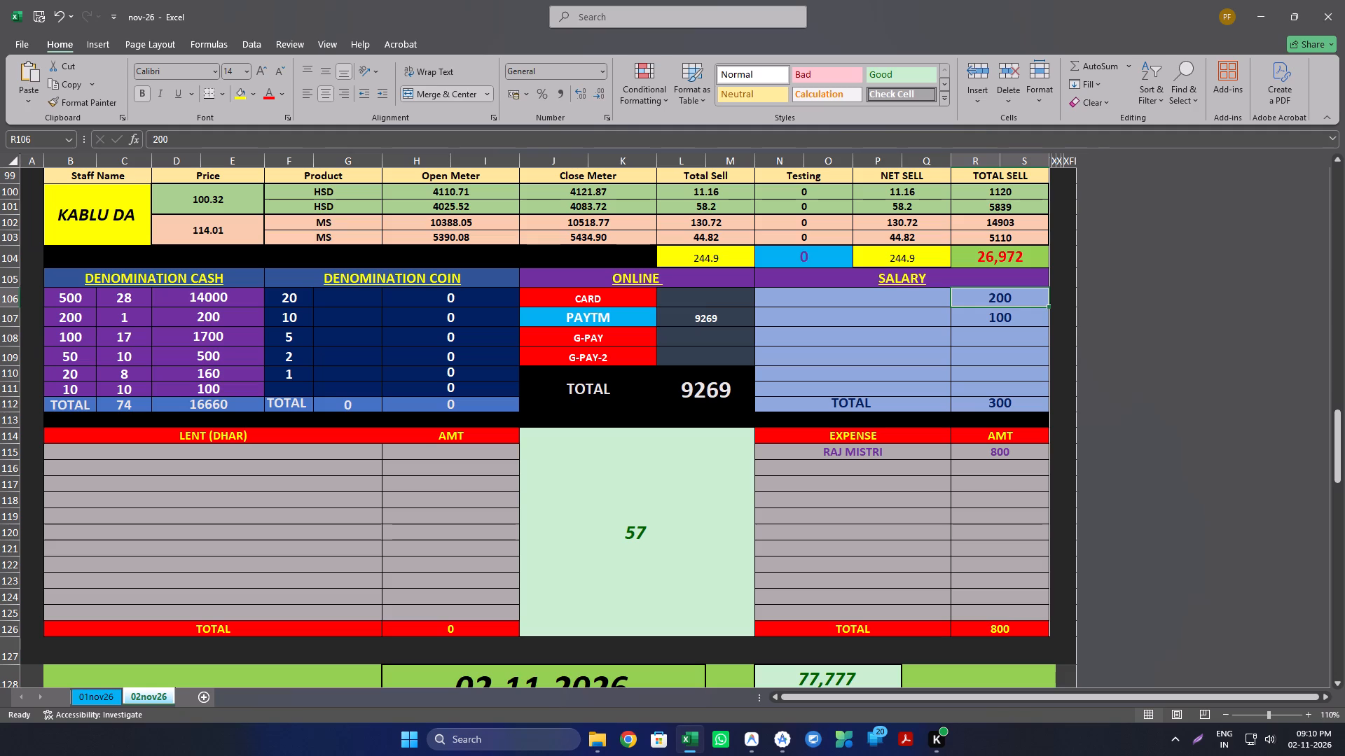
{"action": "key", "text": "Up"}
{"action": "key", "text": "Left"}
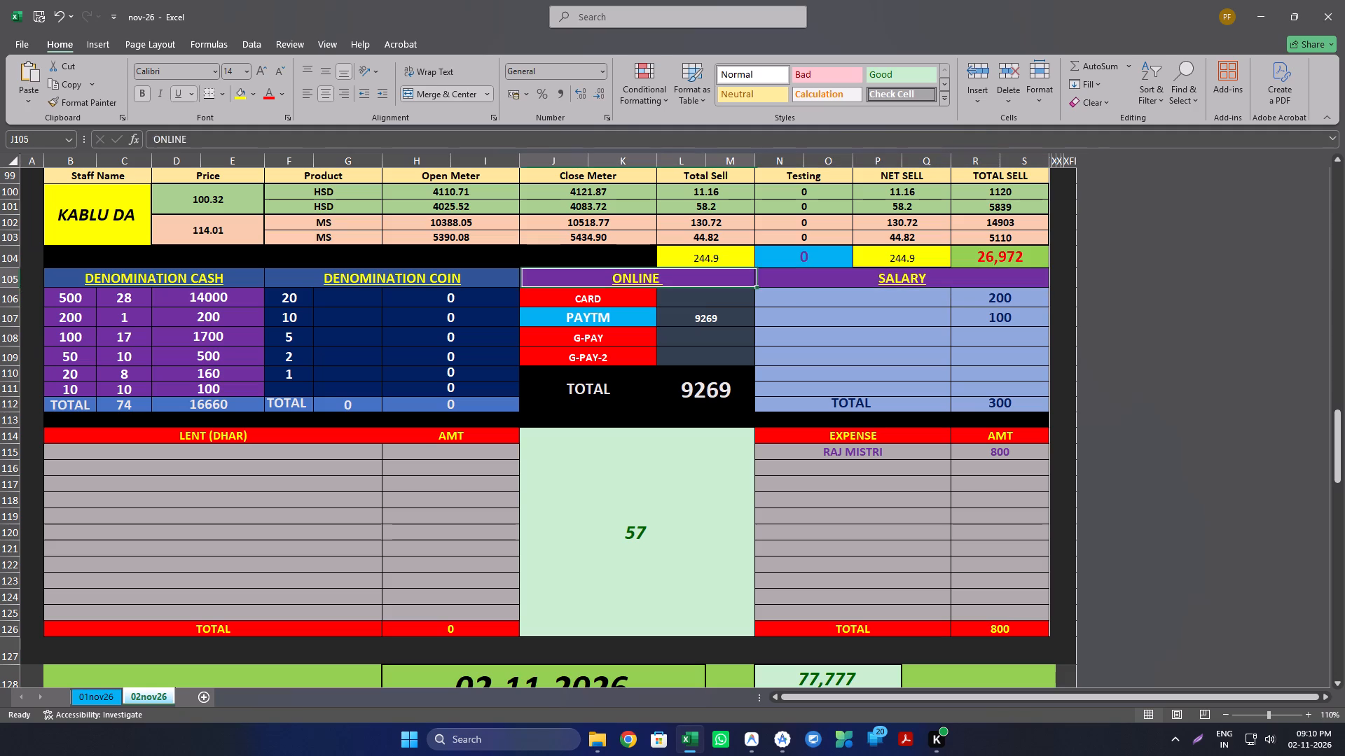
{"action": "key", "text": "Down"}
{"action": "key", "text": "Right"}
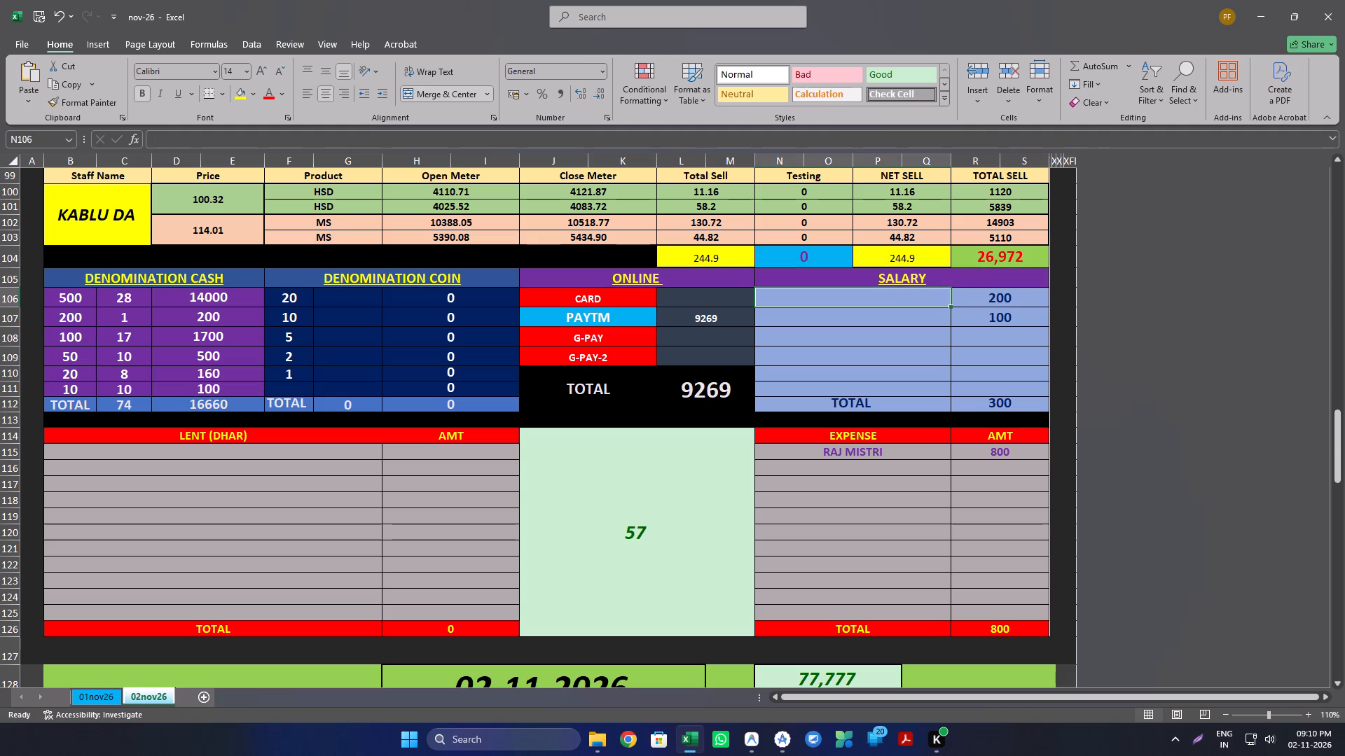
{"action": "key", "text": "r"}
{"action": "type", "text": "AKESH"}
{"action": "key", "text": "Down"}
{"action": "type", "text": "SANJIT"}
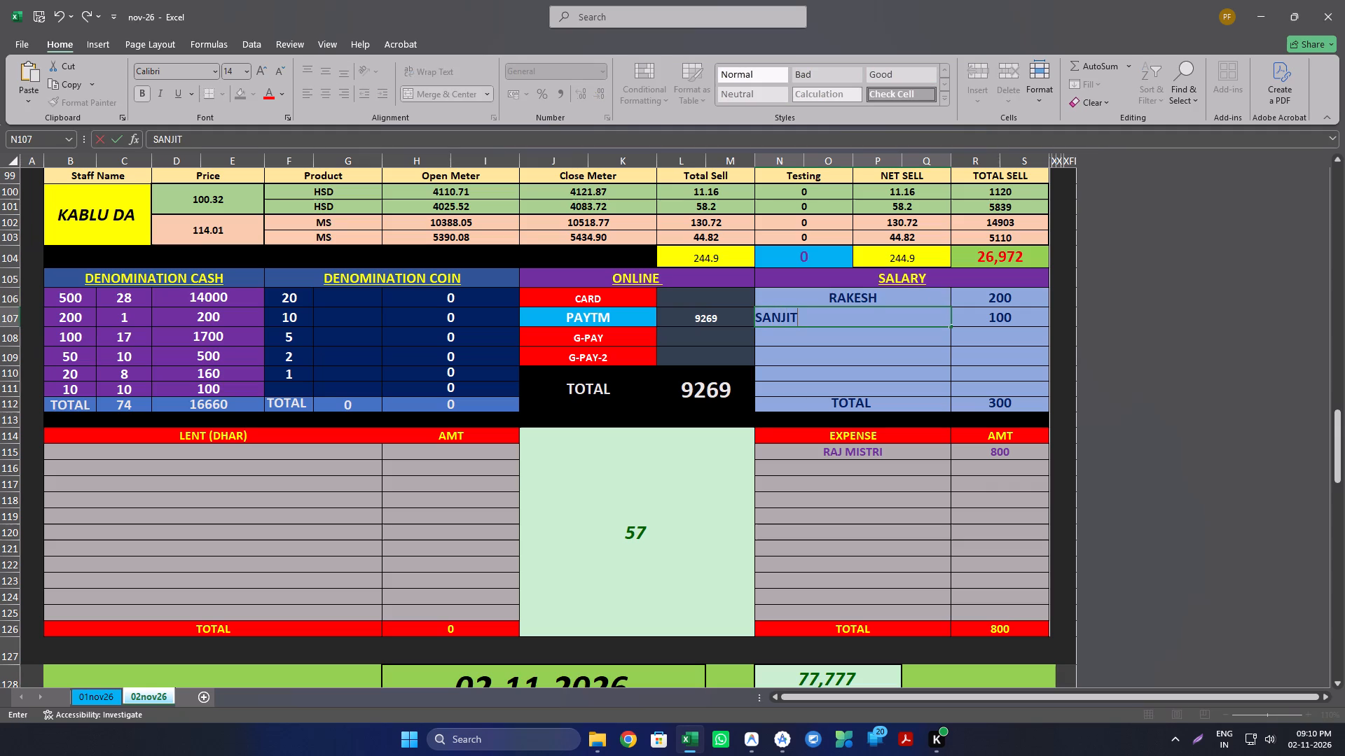
{"action": "key", "text": "Return"}
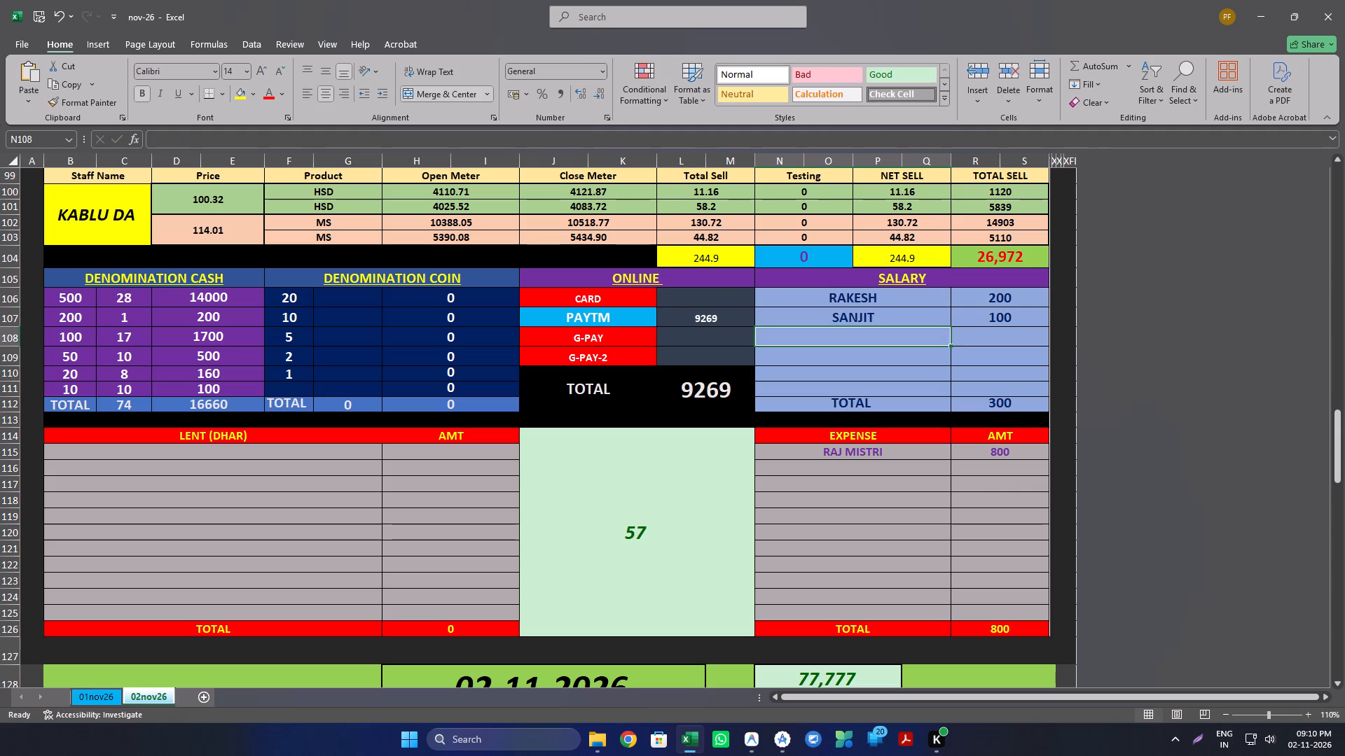
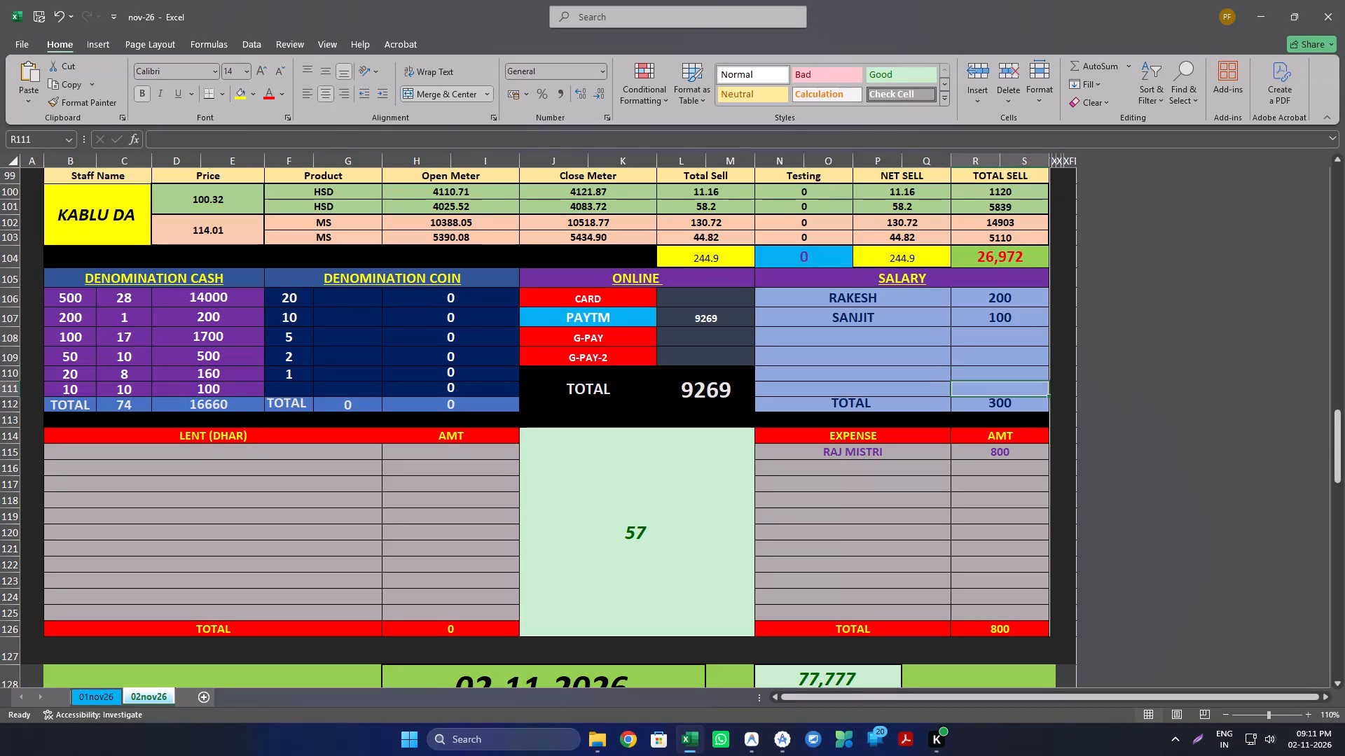
Add a 500 expense under KABLU's name in row 116 of the KABLU DA block's EXPENSE section.
{"action": "key", "text": "Down"}
{"action": "key", "text": "Down"}
{"action": "key", "text": "Down"}
{"action": "key", "text": "Down"}
{"action": "key", "text": "Down"}
{"action": "key", "text": "Down"}
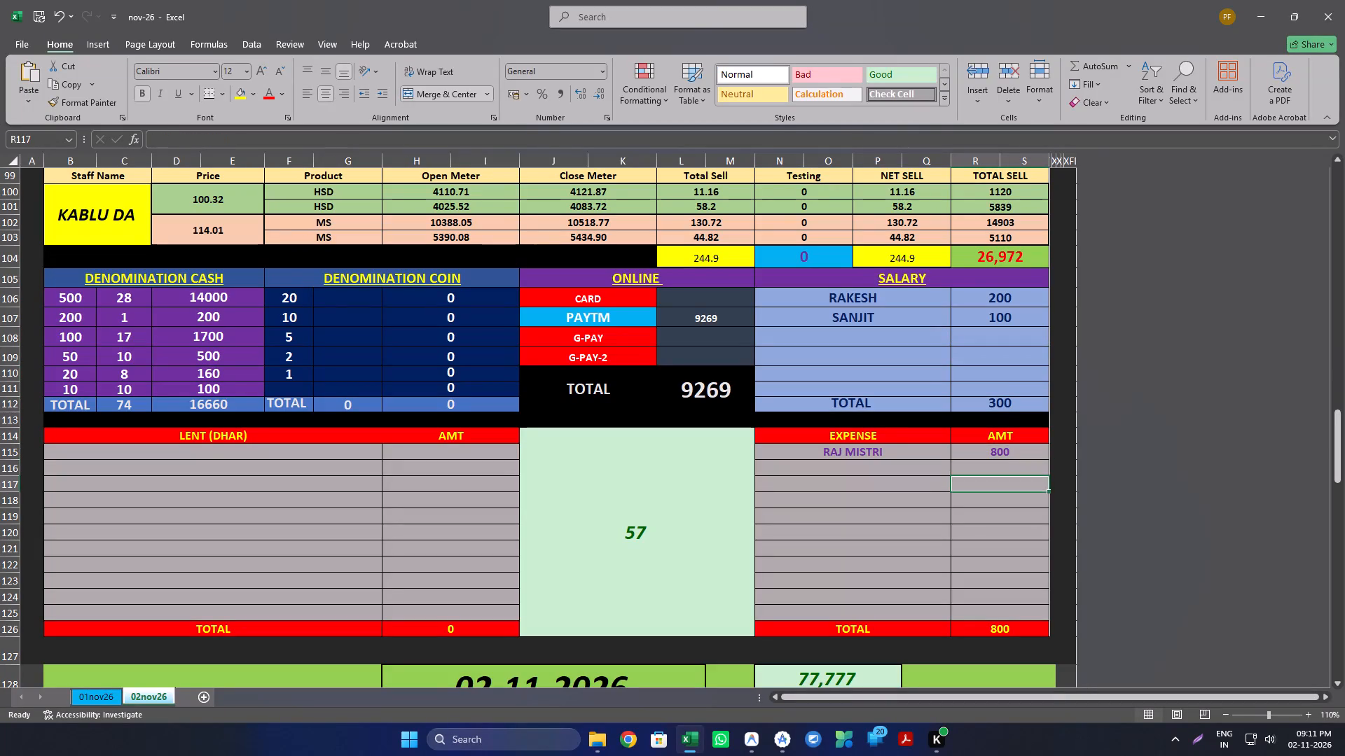
{"action": "key", "text": "Up"}
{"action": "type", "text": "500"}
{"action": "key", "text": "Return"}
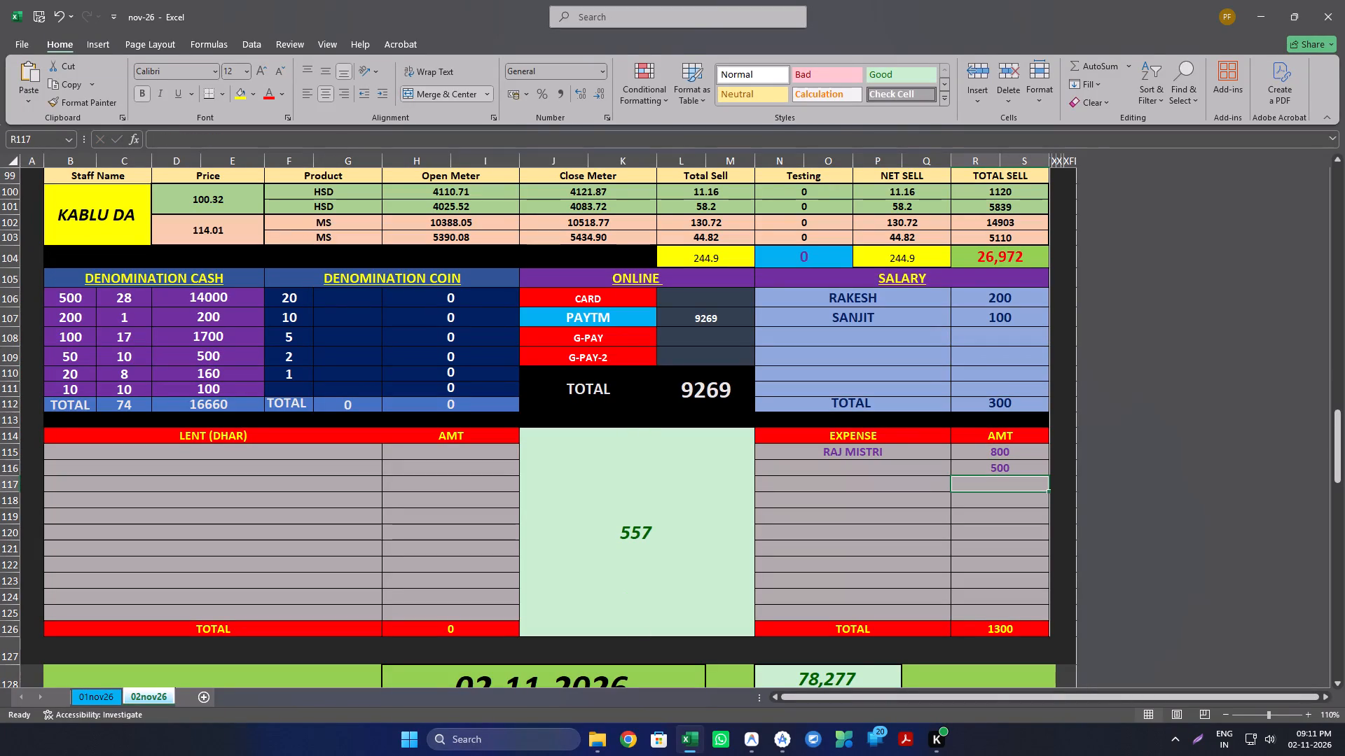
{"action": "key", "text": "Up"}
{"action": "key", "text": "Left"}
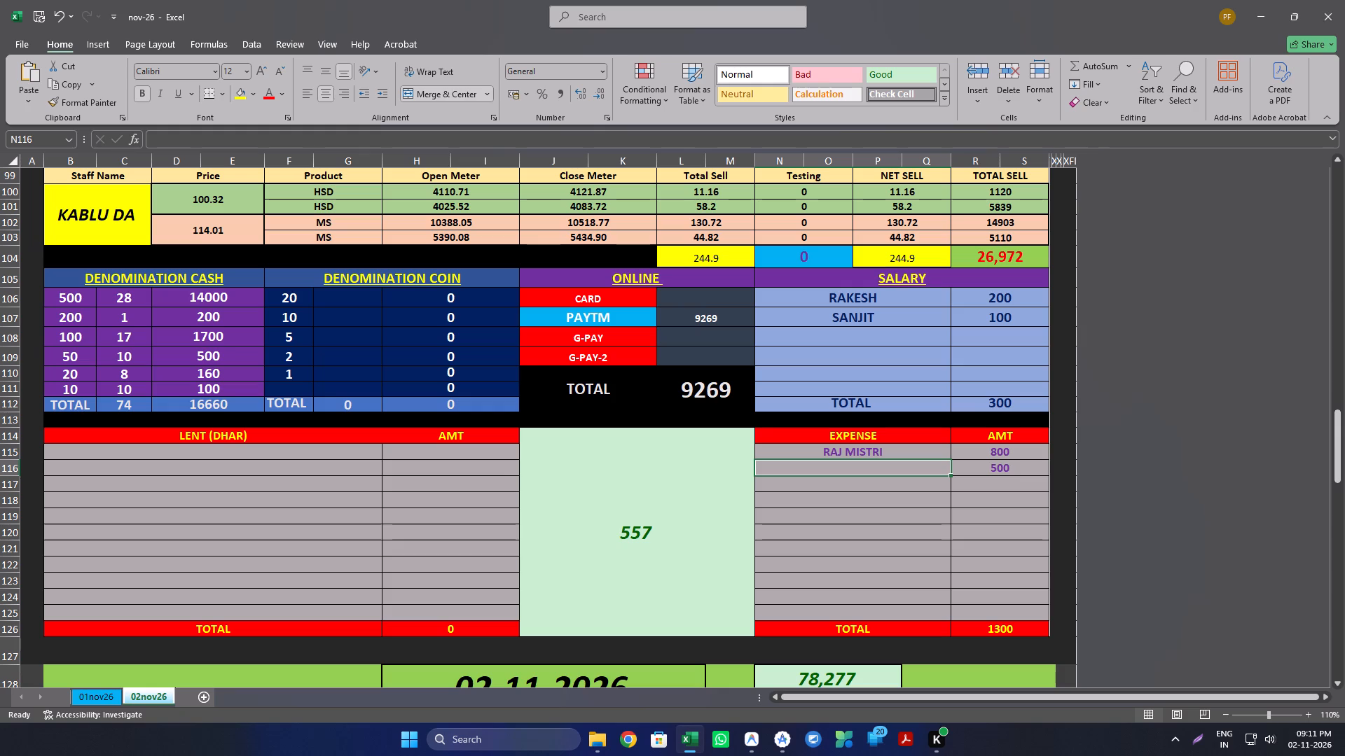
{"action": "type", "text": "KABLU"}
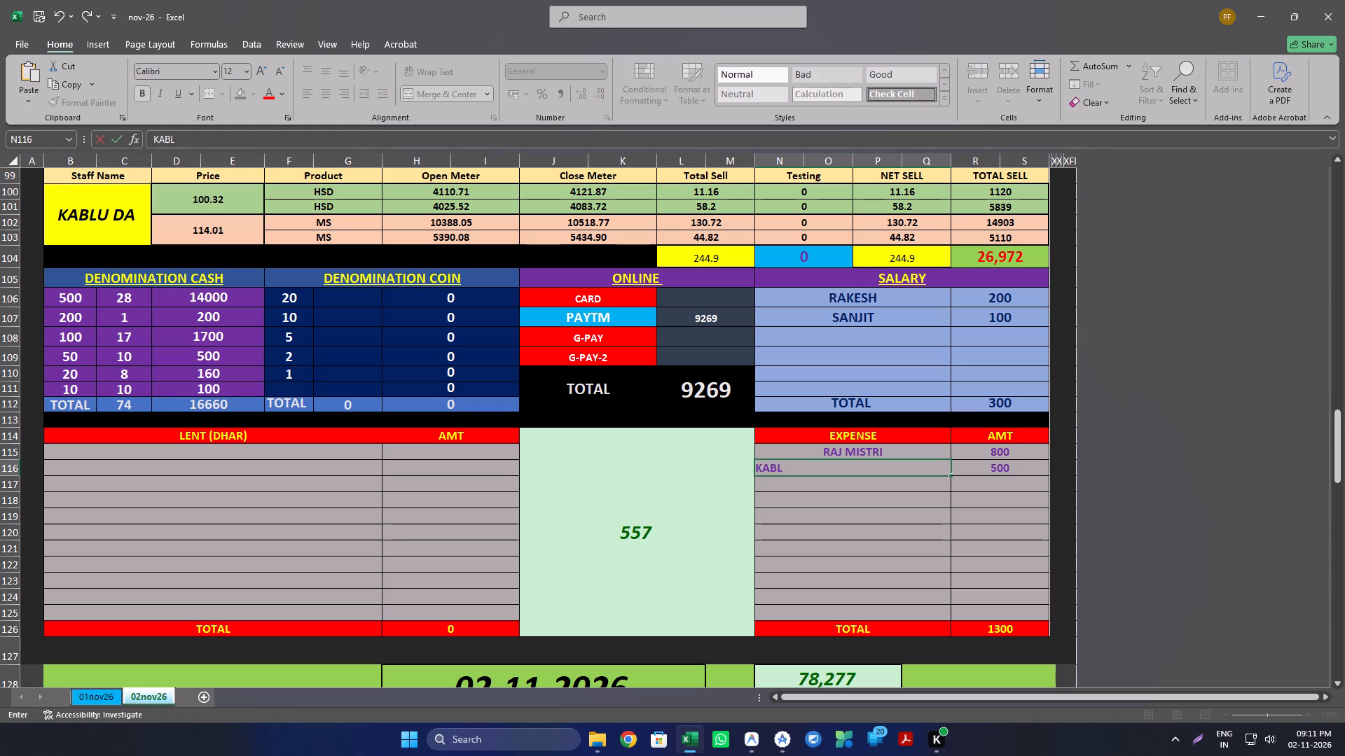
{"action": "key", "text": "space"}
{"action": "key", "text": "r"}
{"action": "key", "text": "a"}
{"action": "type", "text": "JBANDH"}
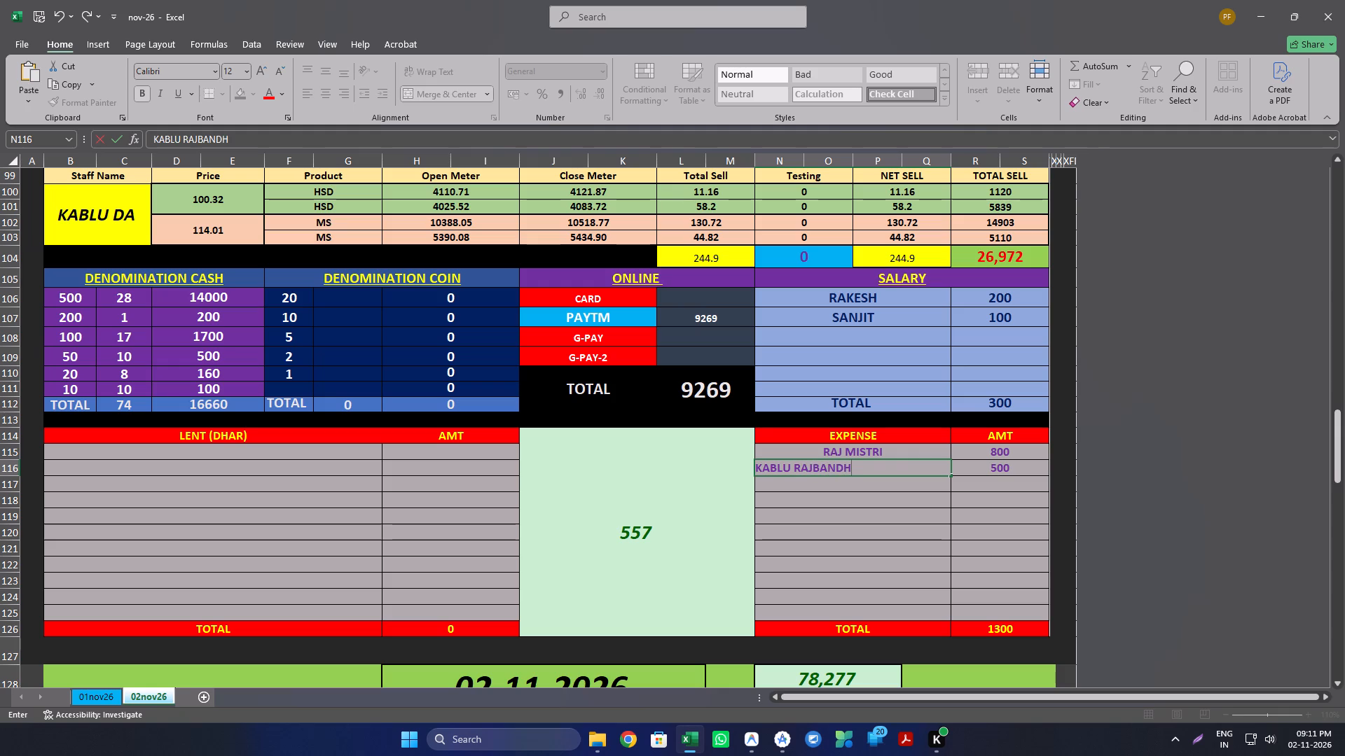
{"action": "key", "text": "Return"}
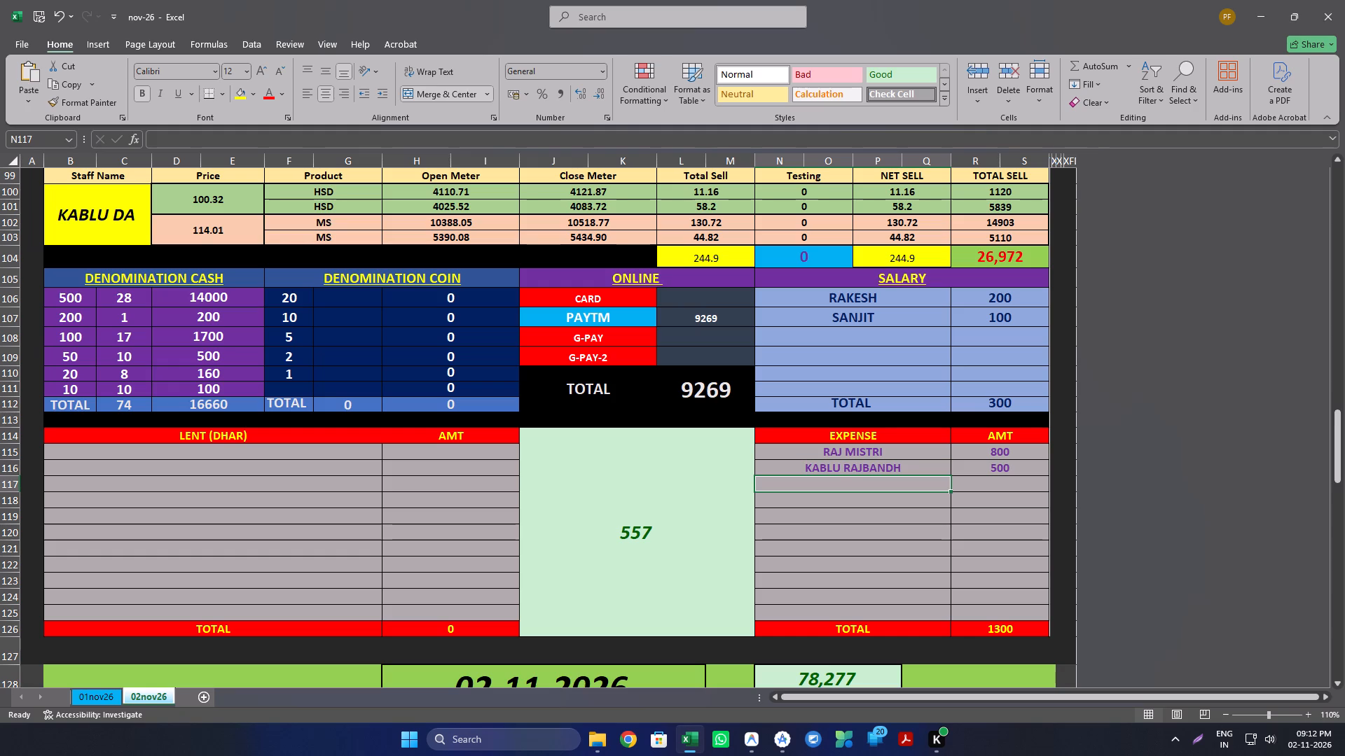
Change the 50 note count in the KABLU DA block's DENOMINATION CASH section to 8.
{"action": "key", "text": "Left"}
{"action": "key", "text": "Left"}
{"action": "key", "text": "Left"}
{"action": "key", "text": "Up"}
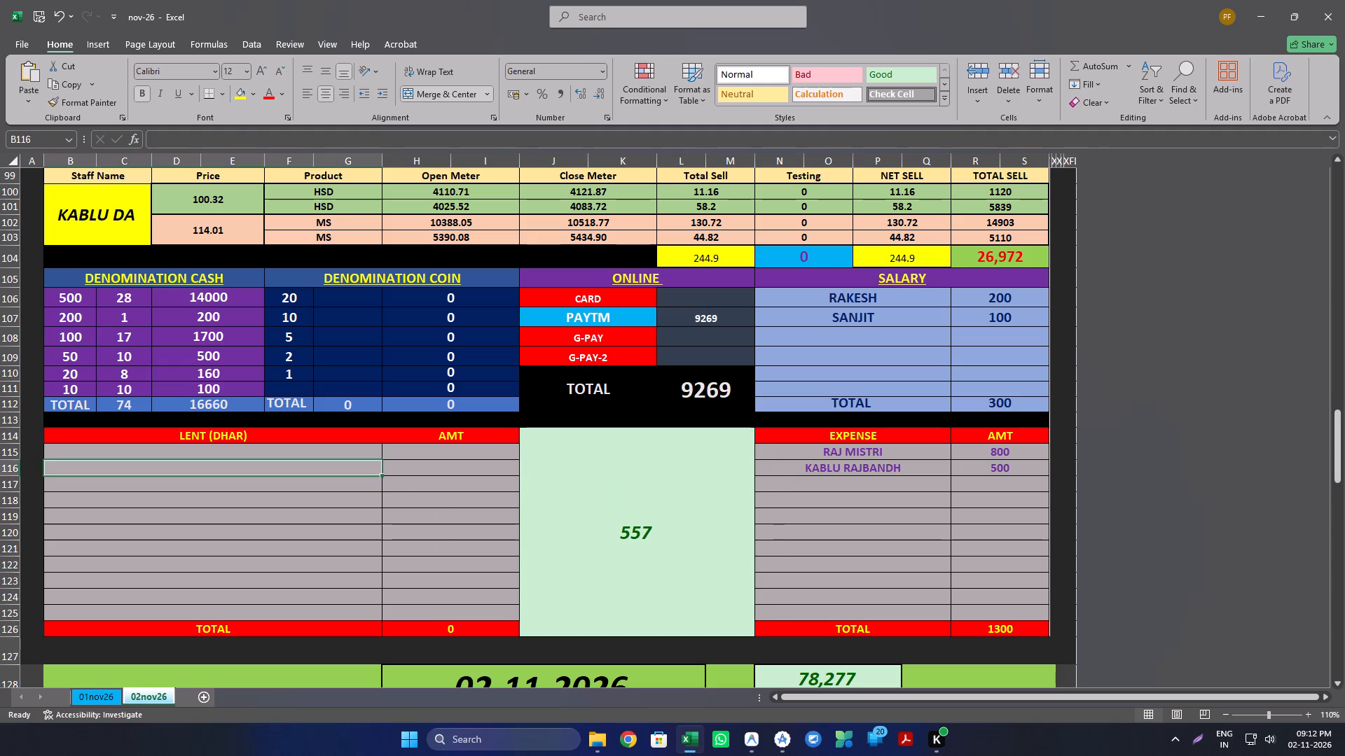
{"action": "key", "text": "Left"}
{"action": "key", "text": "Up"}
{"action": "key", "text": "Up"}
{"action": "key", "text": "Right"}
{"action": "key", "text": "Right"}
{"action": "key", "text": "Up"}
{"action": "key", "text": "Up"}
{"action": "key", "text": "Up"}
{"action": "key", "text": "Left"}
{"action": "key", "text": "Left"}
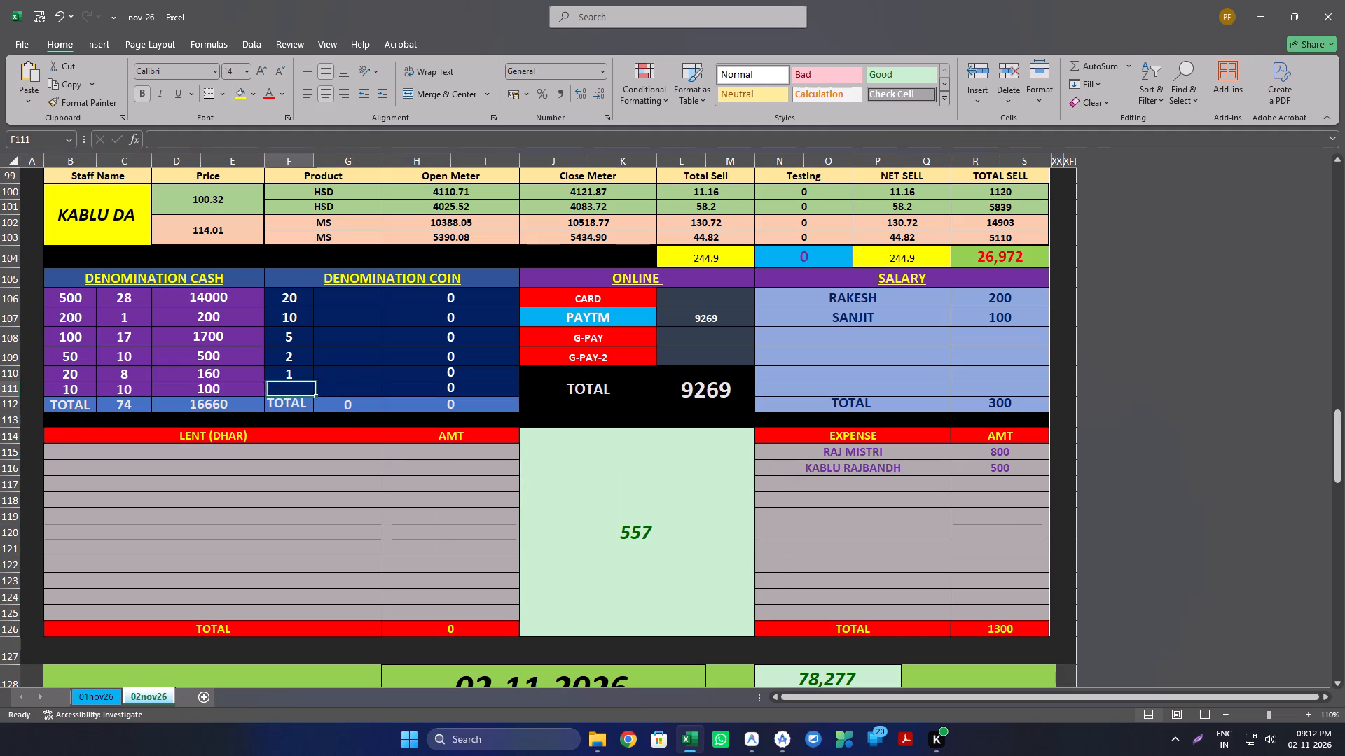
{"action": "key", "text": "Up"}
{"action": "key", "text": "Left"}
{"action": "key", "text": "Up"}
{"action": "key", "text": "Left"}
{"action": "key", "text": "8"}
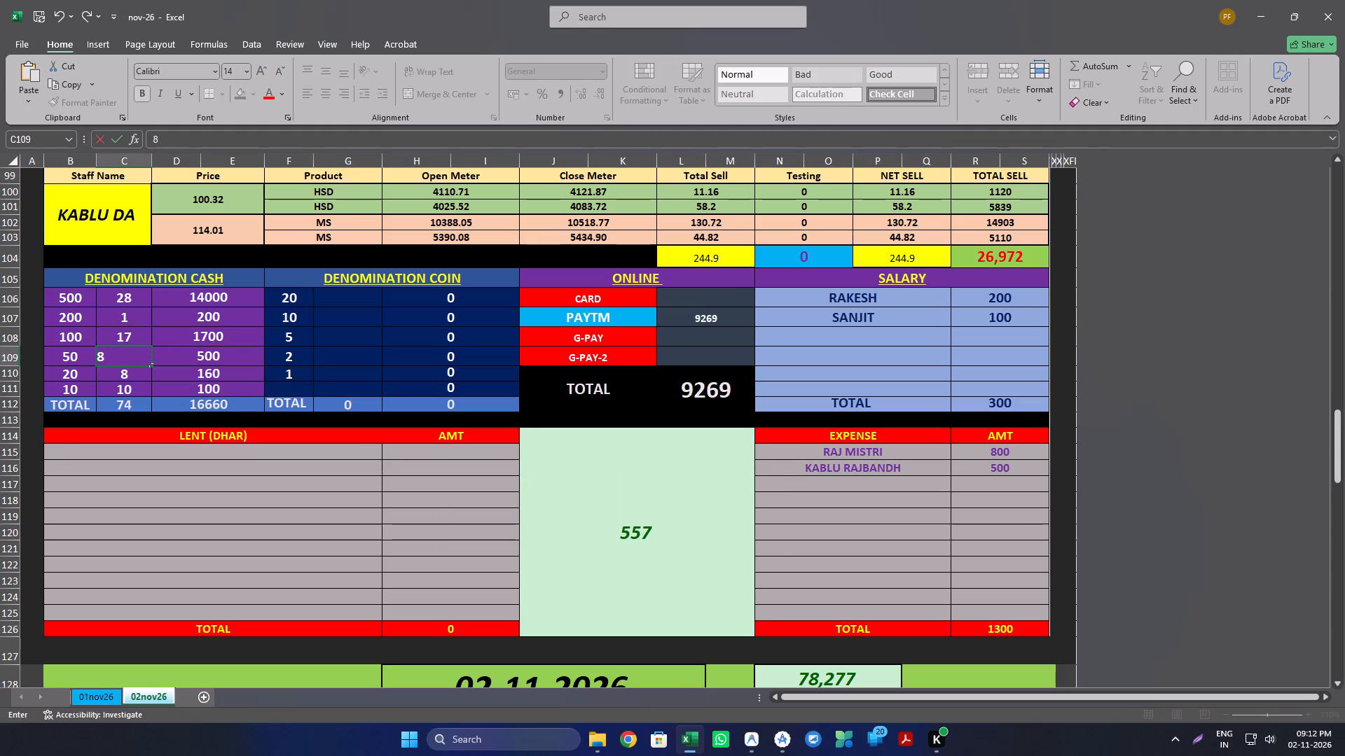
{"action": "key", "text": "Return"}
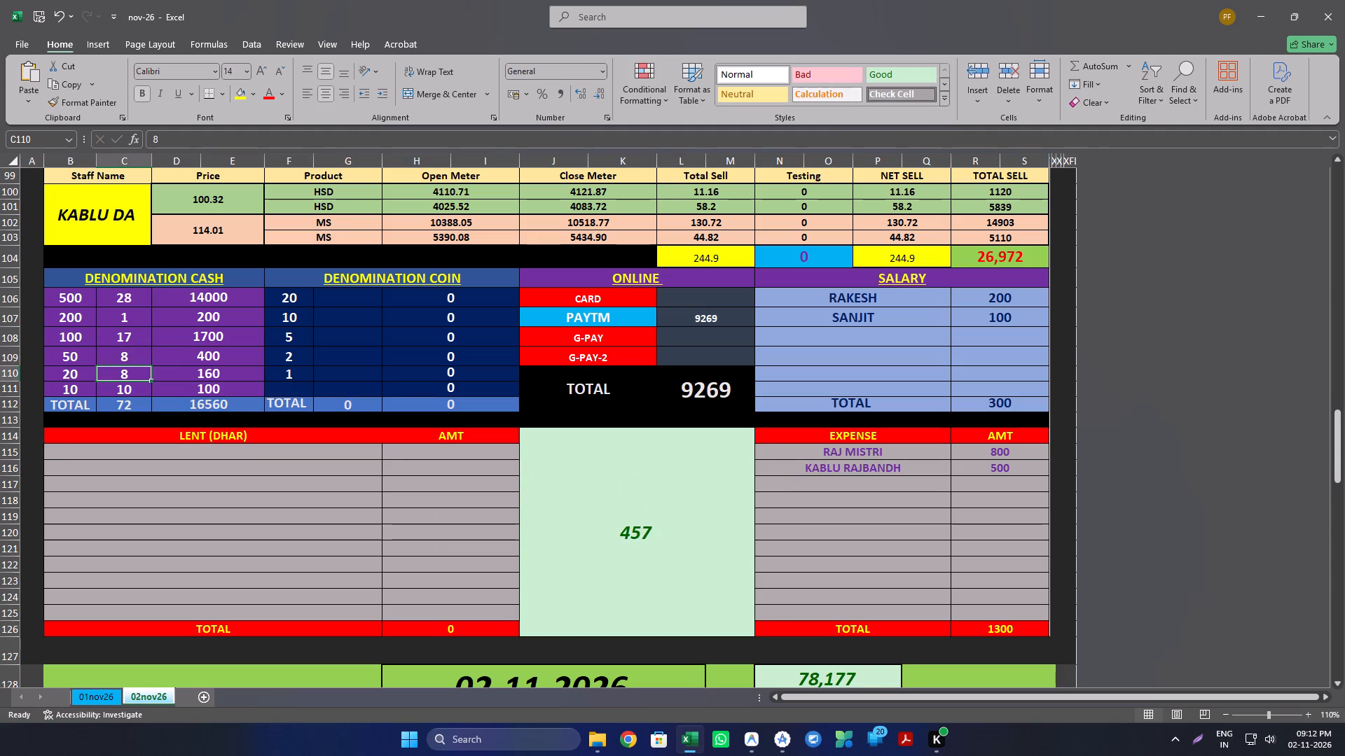
Set the 50 note count to 2 and the 100 note count to 16 in the KABLU DA block's cash section.
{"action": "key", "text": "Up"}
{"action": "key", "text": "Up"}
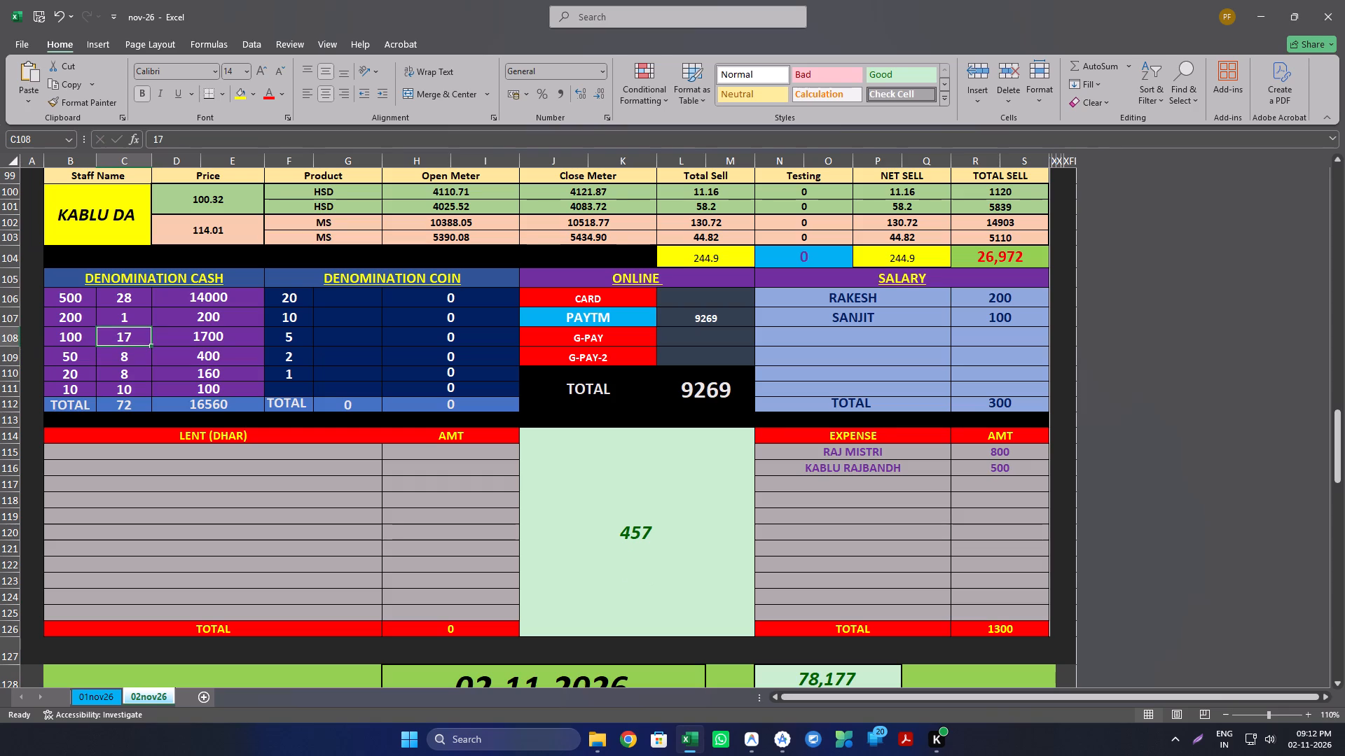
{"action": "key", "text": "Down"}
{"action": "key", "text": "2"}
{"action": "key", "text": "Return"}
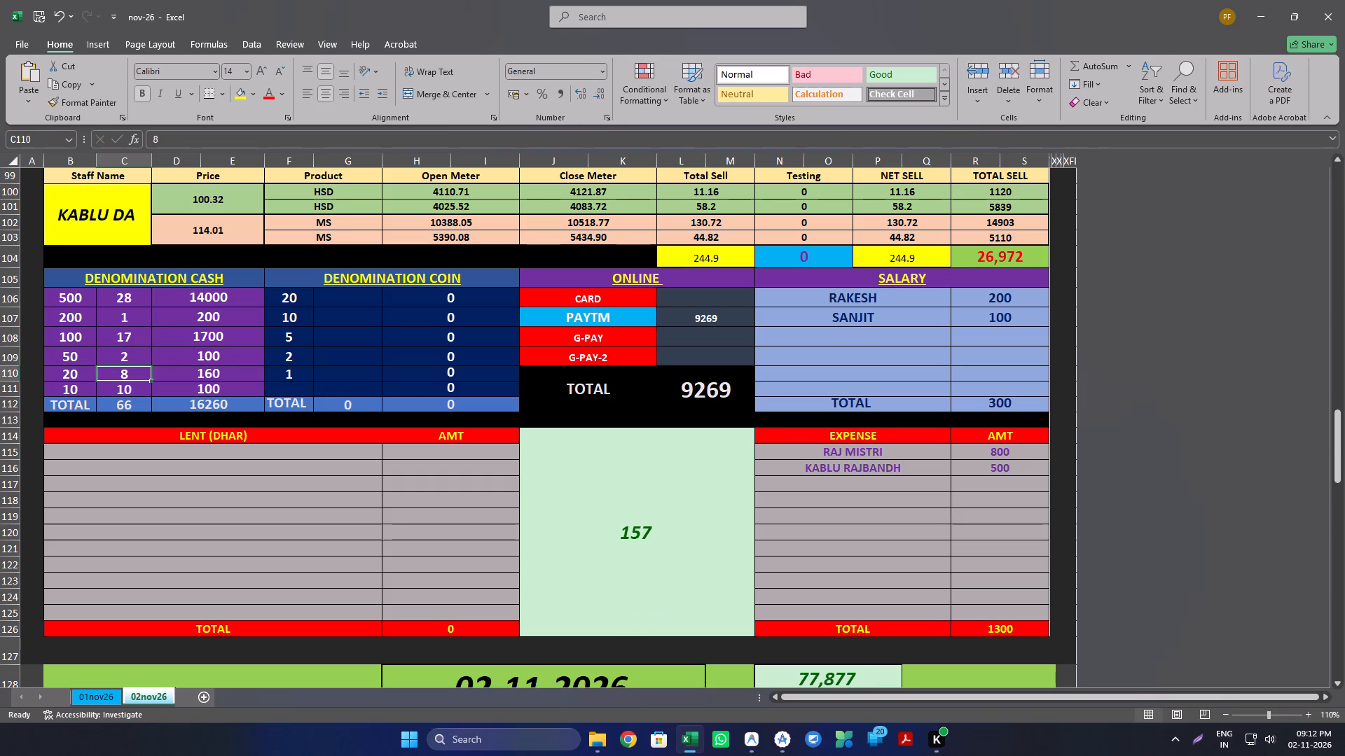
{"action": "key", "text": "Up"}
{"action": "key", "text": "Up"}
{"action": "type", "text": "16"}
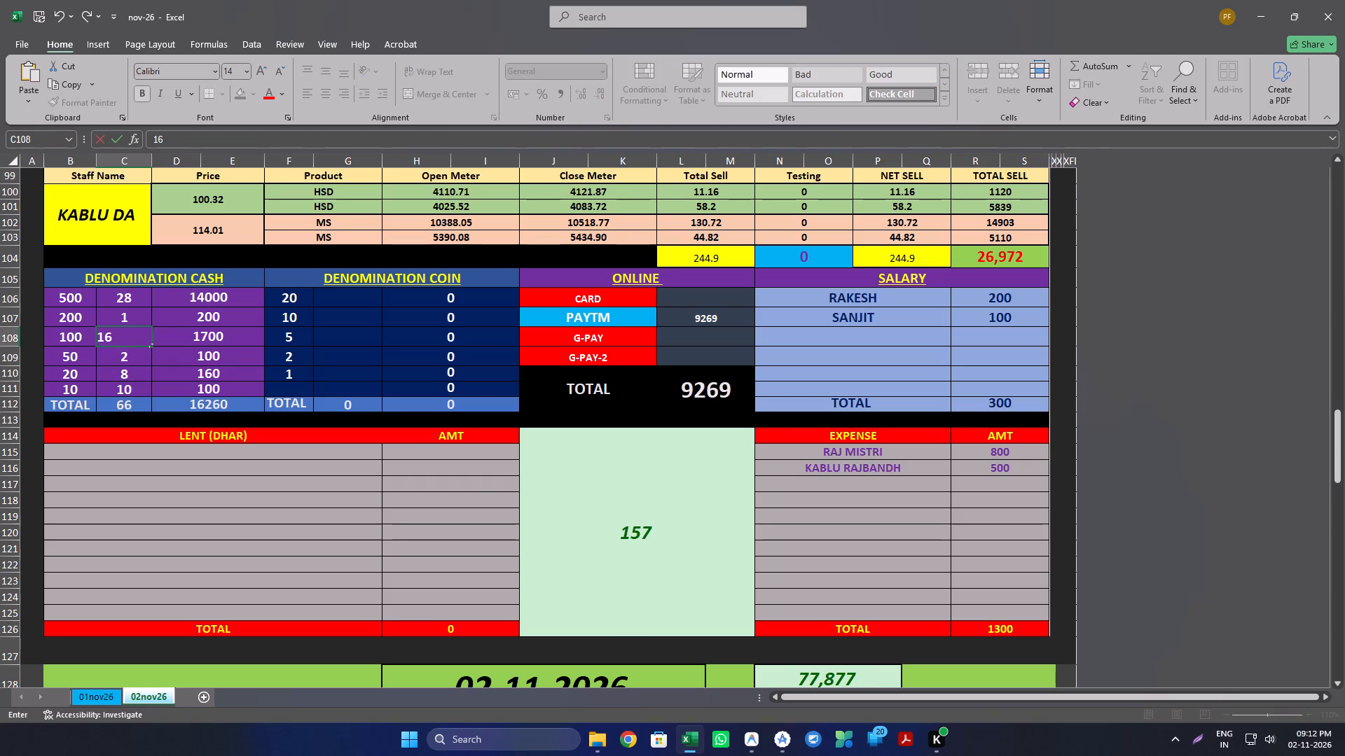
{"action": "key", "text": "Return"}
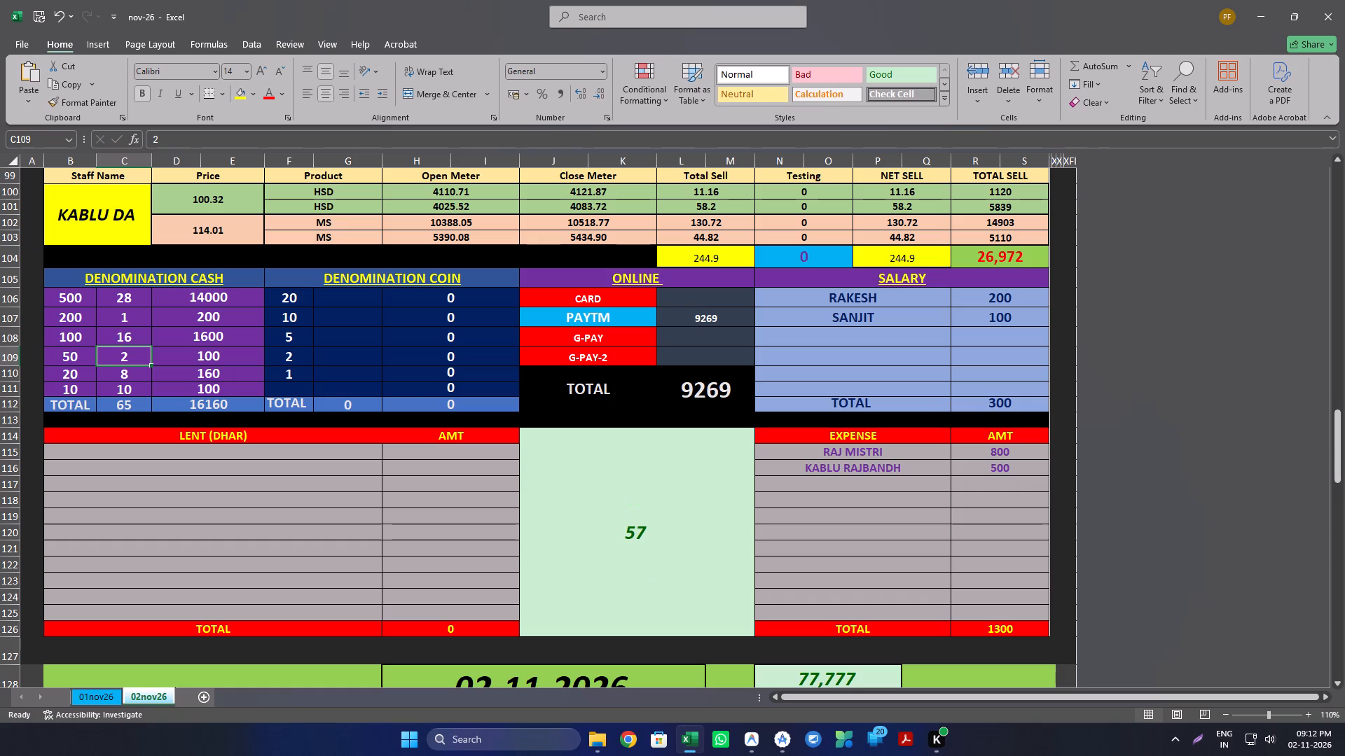
Change the staff name in the second GILBARCO block, at row 68, to BAPPA.
{"action": "scroll", "coordinate": [387, 433], "scroll_direction": "up", "scroll_amount": 4}
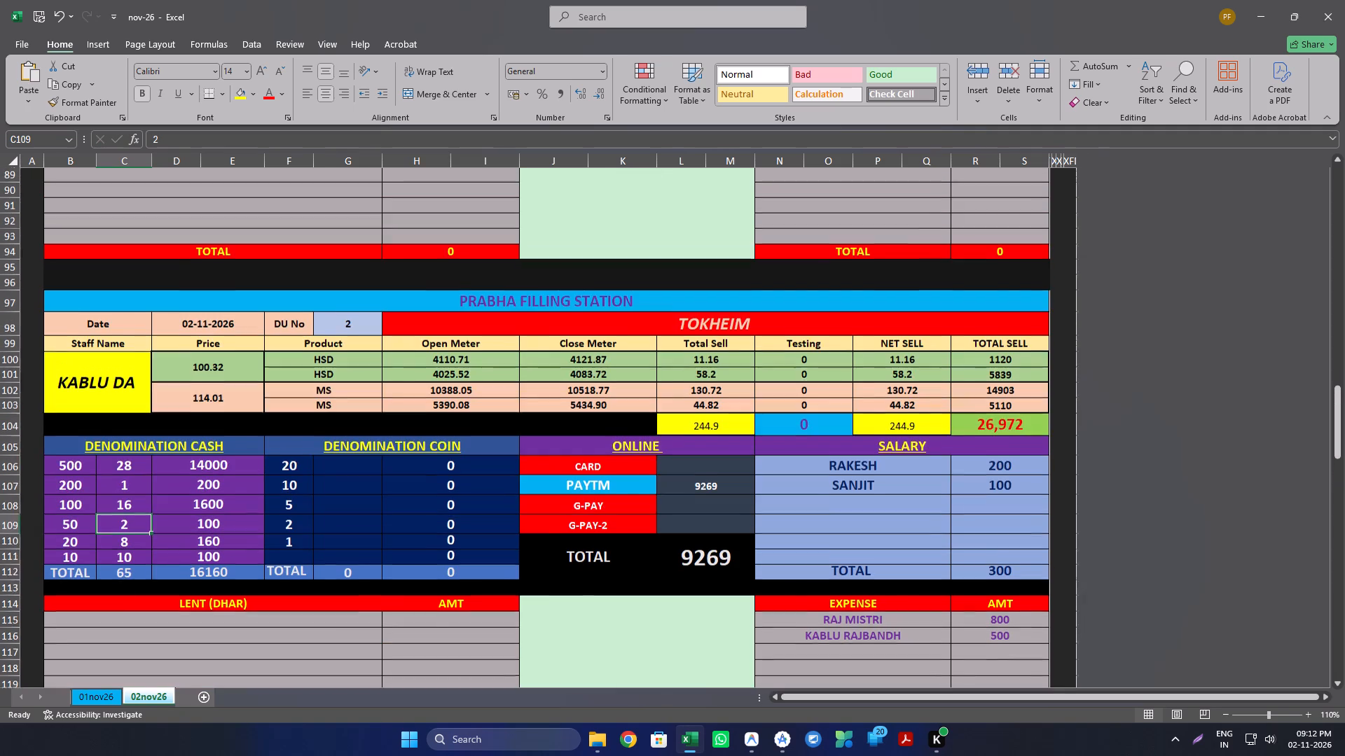
{"action": "scroll", "coordinate": [387, 432], "scroll_direction": "up", "scroll_amount": 6}
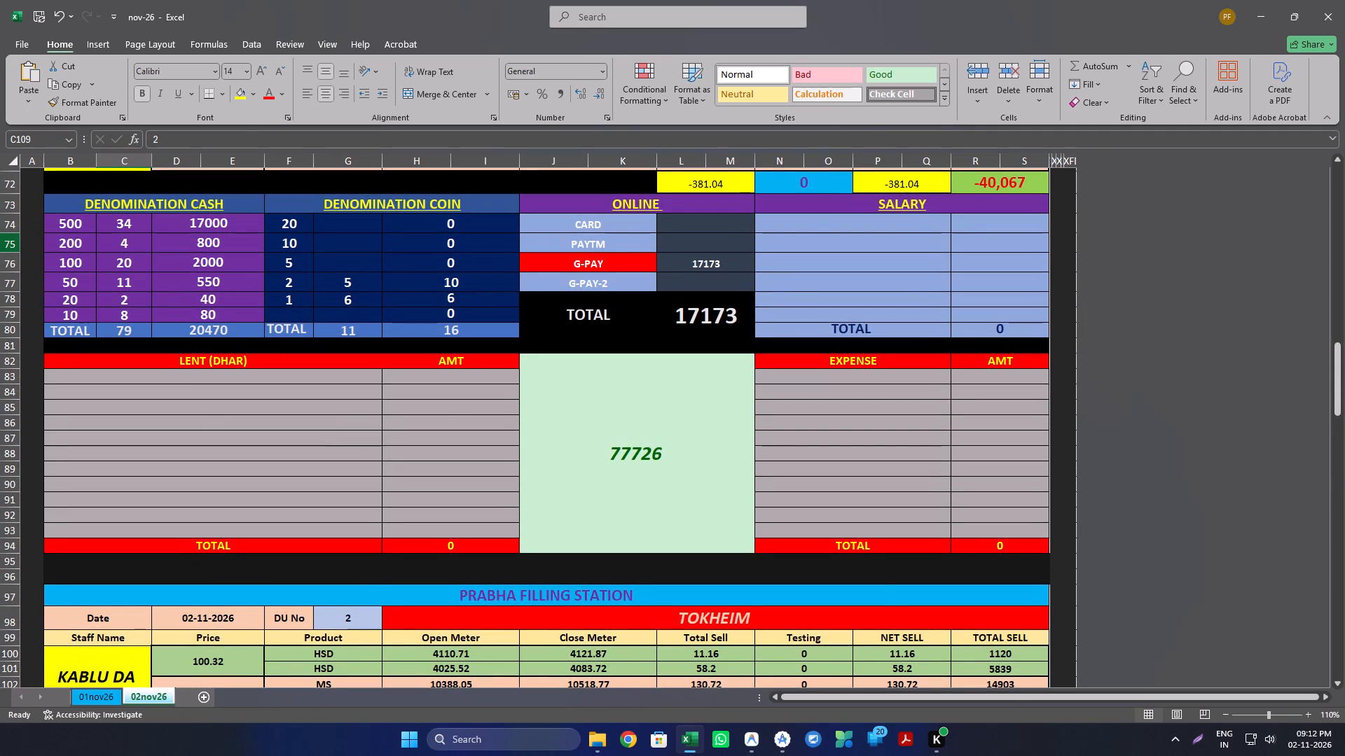
{"action": "scroll", "coordinate": [4, 230], "scroll_direction": "up", "scroll_amount": 4}
{"action": "scroll", "coordinate": [4, 230], "scroll_direction": "up", "scroll_amount": 20}
{"action": "scroll", "coordinate": [4, 230], "scroll_direction": "up", "scroll_amount": 4}
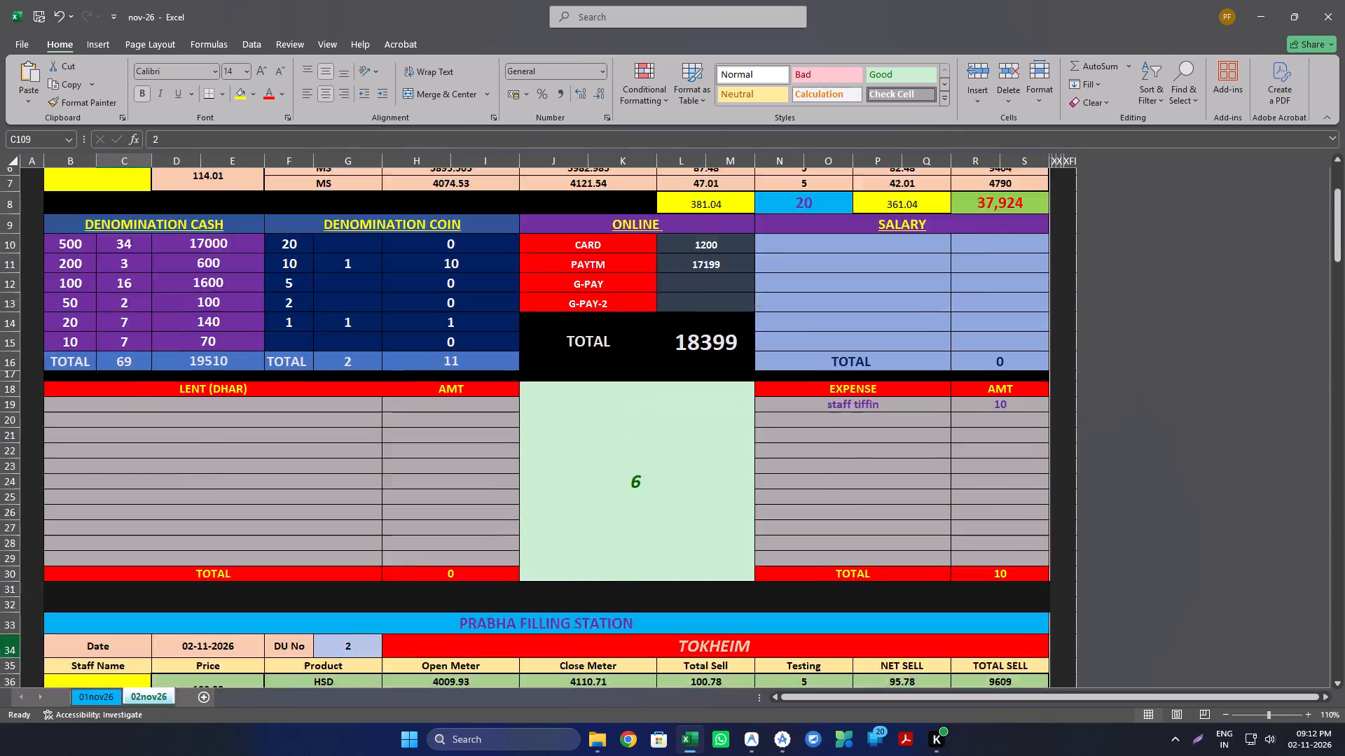
{"action": "scroll", "coordinate": [5, 227], "scroll_direction": "up", "scroll_amount": 20}
{"action": "scroll", "coordinate": [5, 227], "scroll_direction": "up", "scroll_amount": 5}
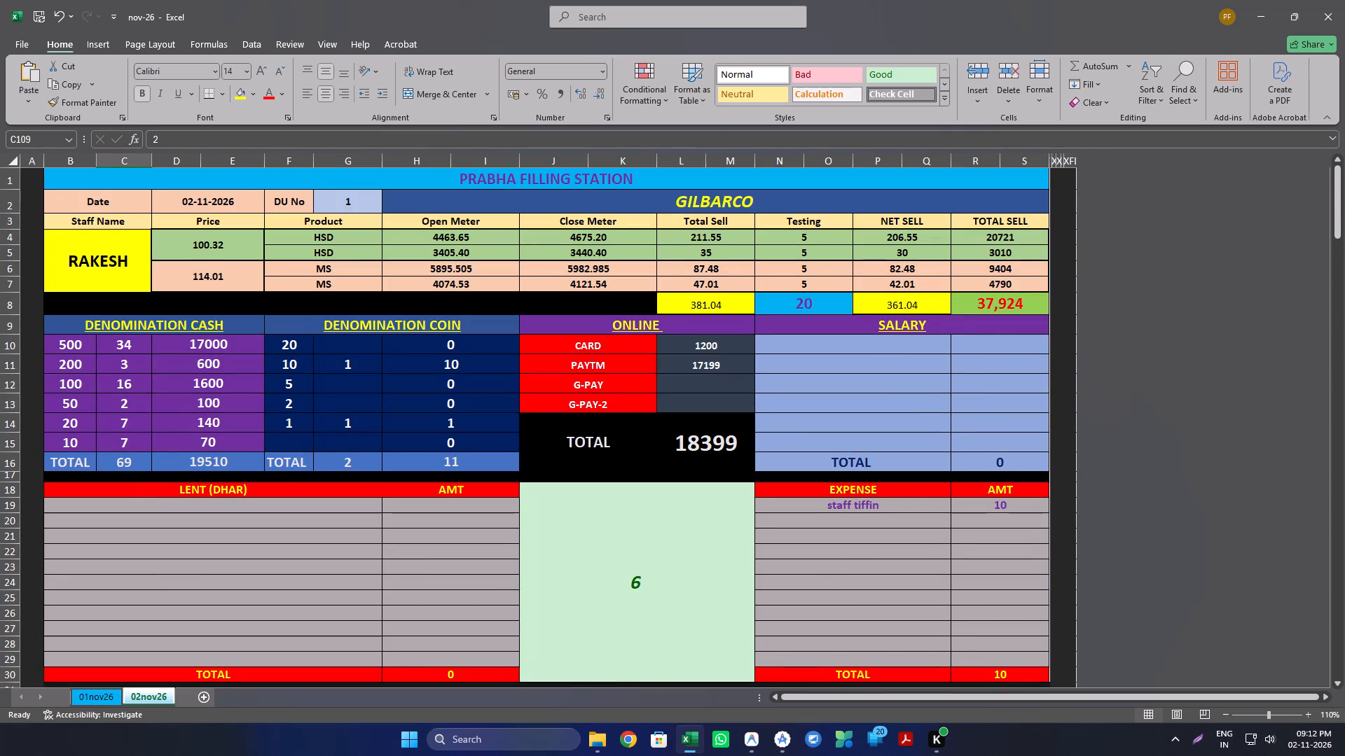
{"action": "scroll", "coordinate": [451, 198], "scroll_direction": "down", "scroll_amount": 20}
{"action": "scroll", "coordinate": [451, 198], "scroll_direction": "down", "scroll_amount": 5}
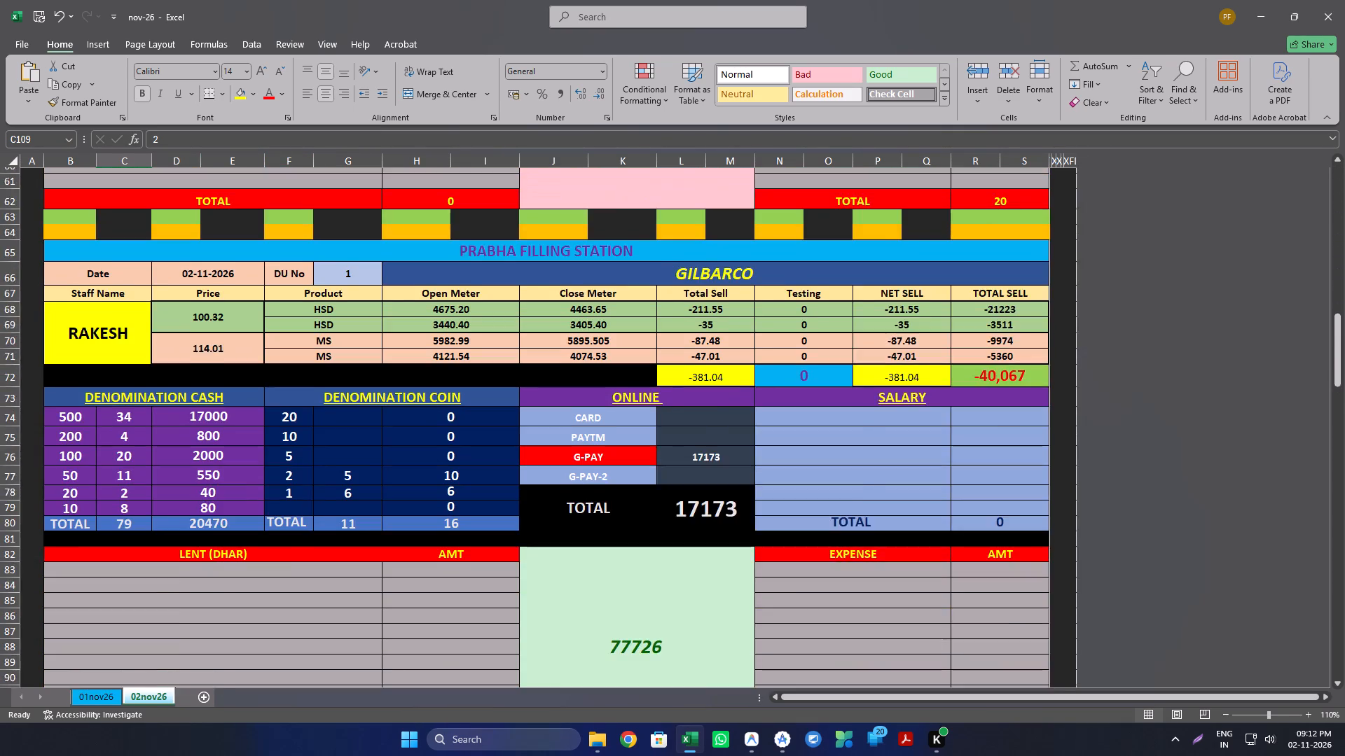
{"action": "scroll", "coordinate": [403, 218], "scroll_direction": "up", "scroll_amount": 4}
{"action": "left_click", "coordinate": [92, 384]}
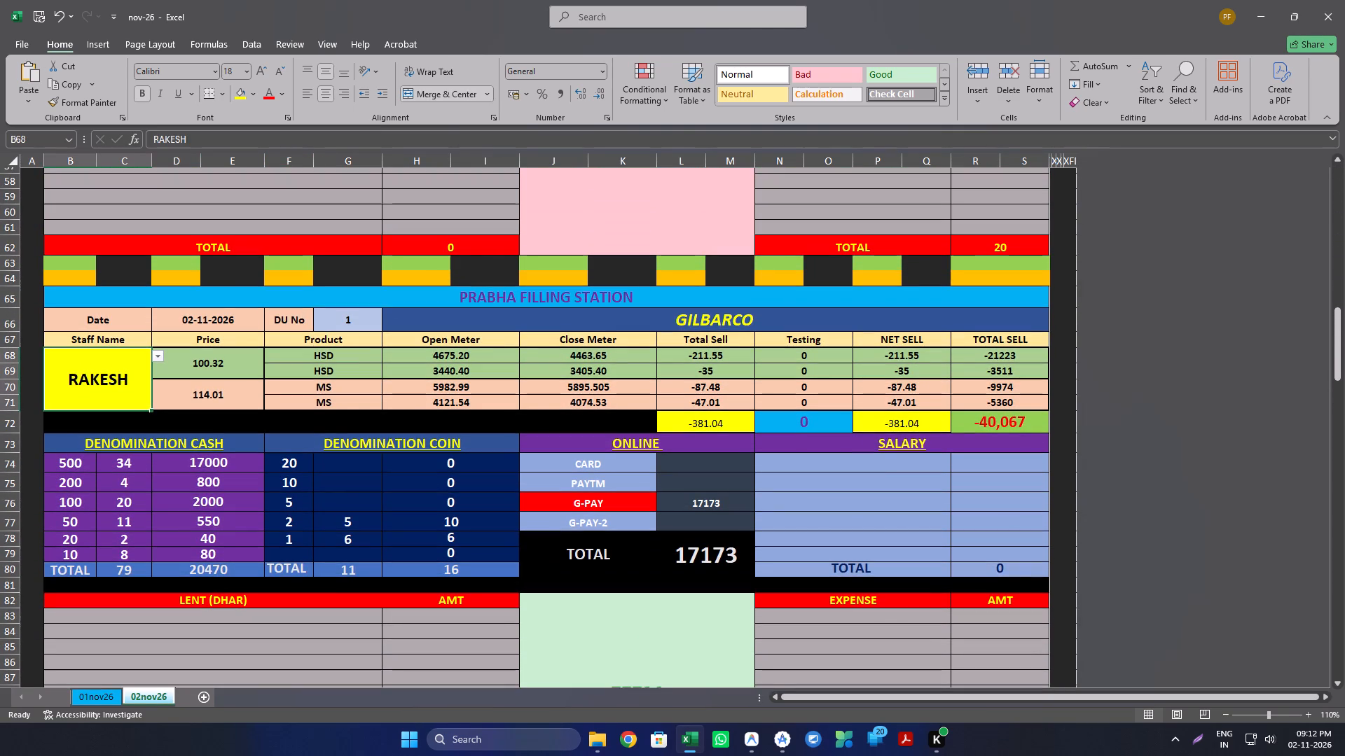
{"action": "left_click", "coordinate": [157, 360]}
{"action": "left_click", "coordinate": [82, 414]}
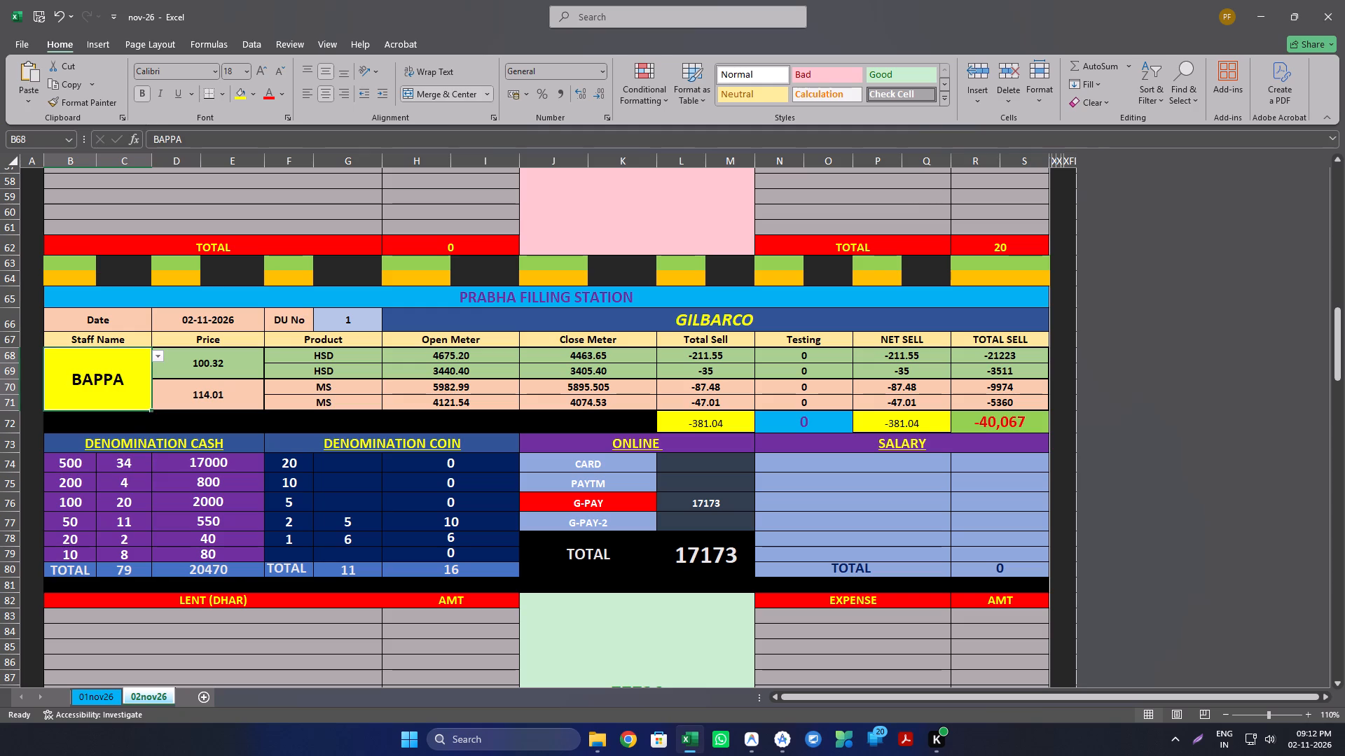
Clear all four Close Meter readings in rows 68 to 71 of the BAPPA block.
{"action": "left_click", "coordinate": [781, 305]}
{"action": "left_click_drag", "start_coordinate": [626, 349], "coordinate": [619, 374]}
{"action": "left_click_drag", "start_coordinate": [619, 377], "coordinate": [617, 398]}
{"action": "left_click", "coordinate": [617, 398]}
{"action": "left_click", "coordinate": [787, 351]}
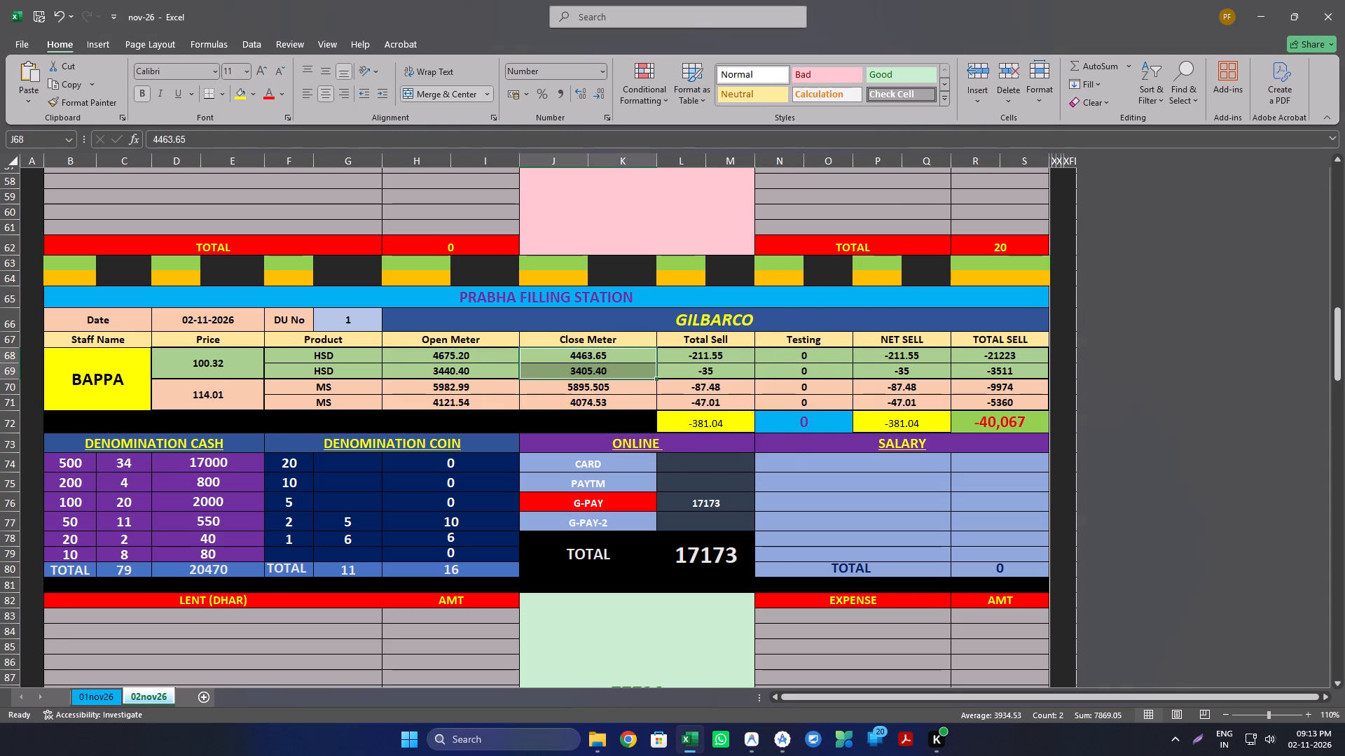
{"action": "key", "text": "shift+Down"}
{"action": "key", "text": "shift+Down"}
{"action": "key", "text": "Delete"}
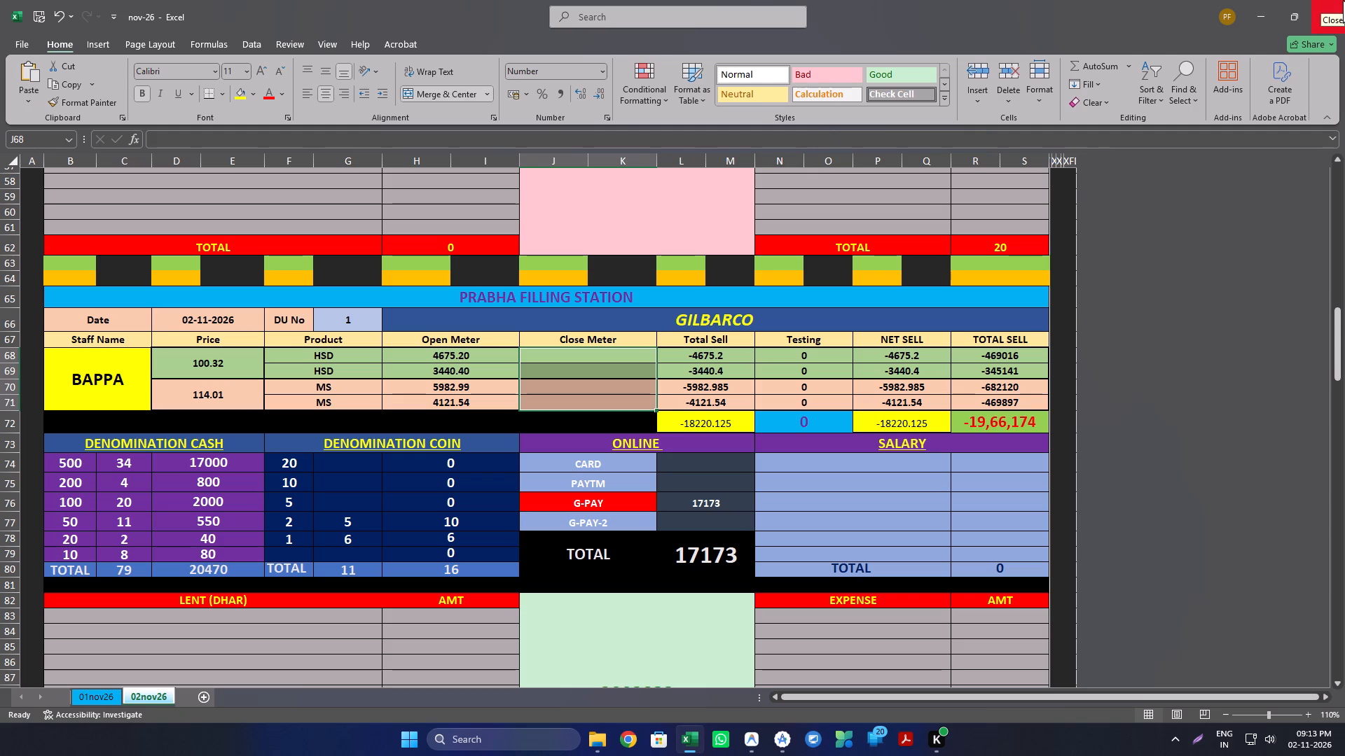
Enter the BAPPA block's two HSD Close Meter readings as 4789.10 and 3541.08 in rows 68 and 69.
{"action": "left_click", "coordinate": [567, 357]}
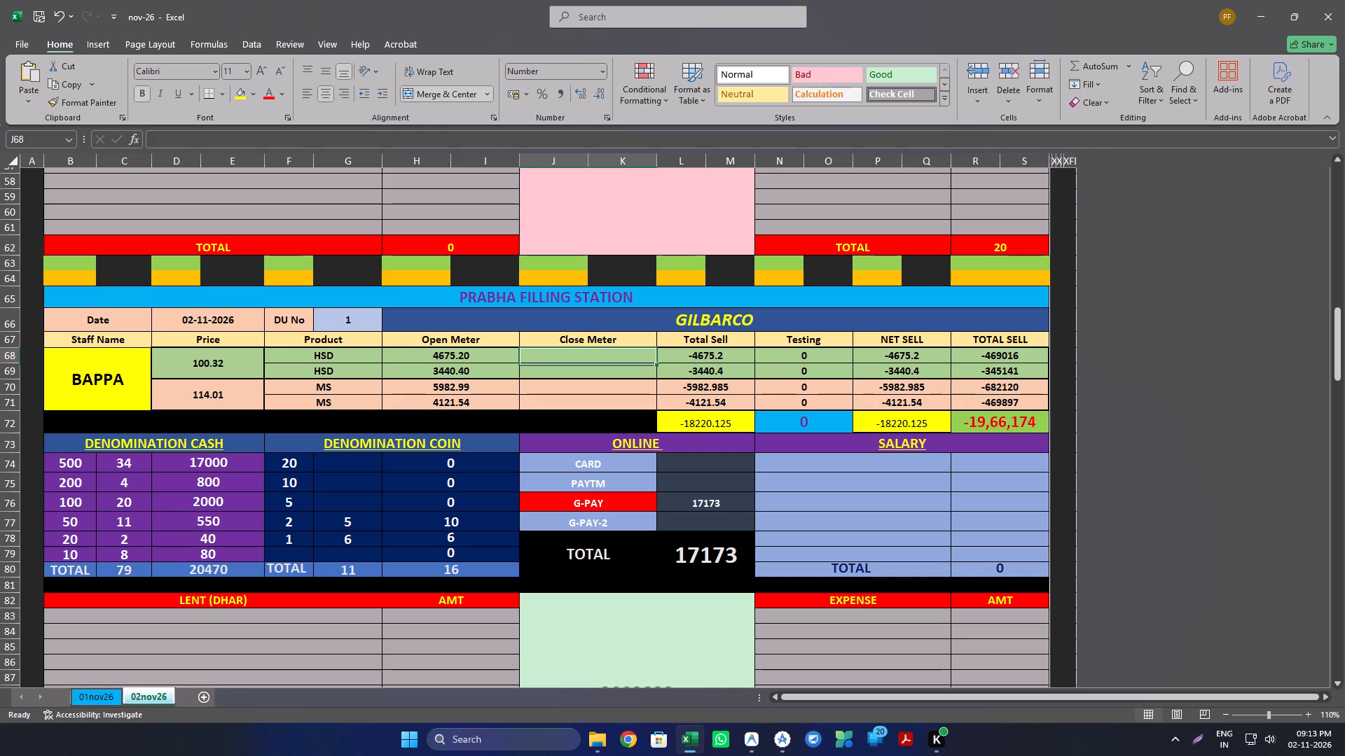
{"action": "type", "text": "478"}
{"action": "key", "text": "9"}
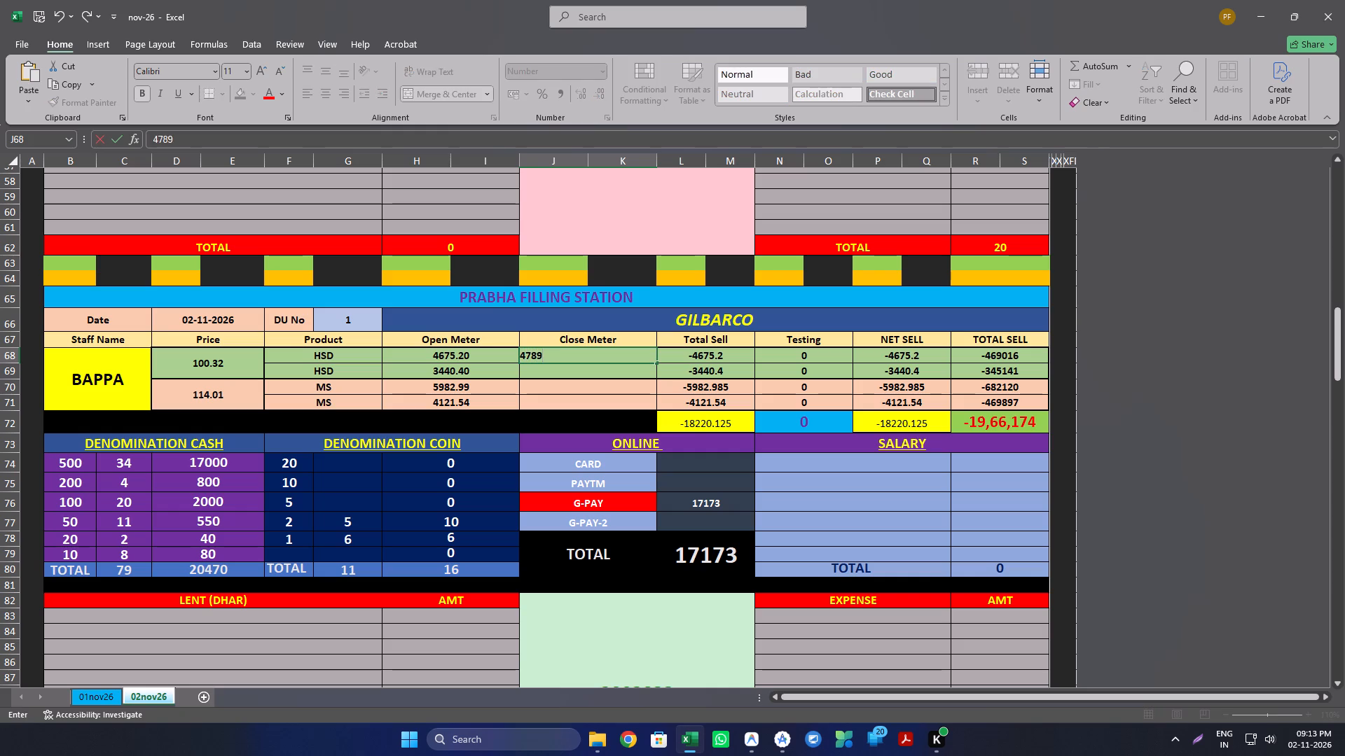
{"action": "type", "text": ".10"}
{"action": "key", "text": "Return"}
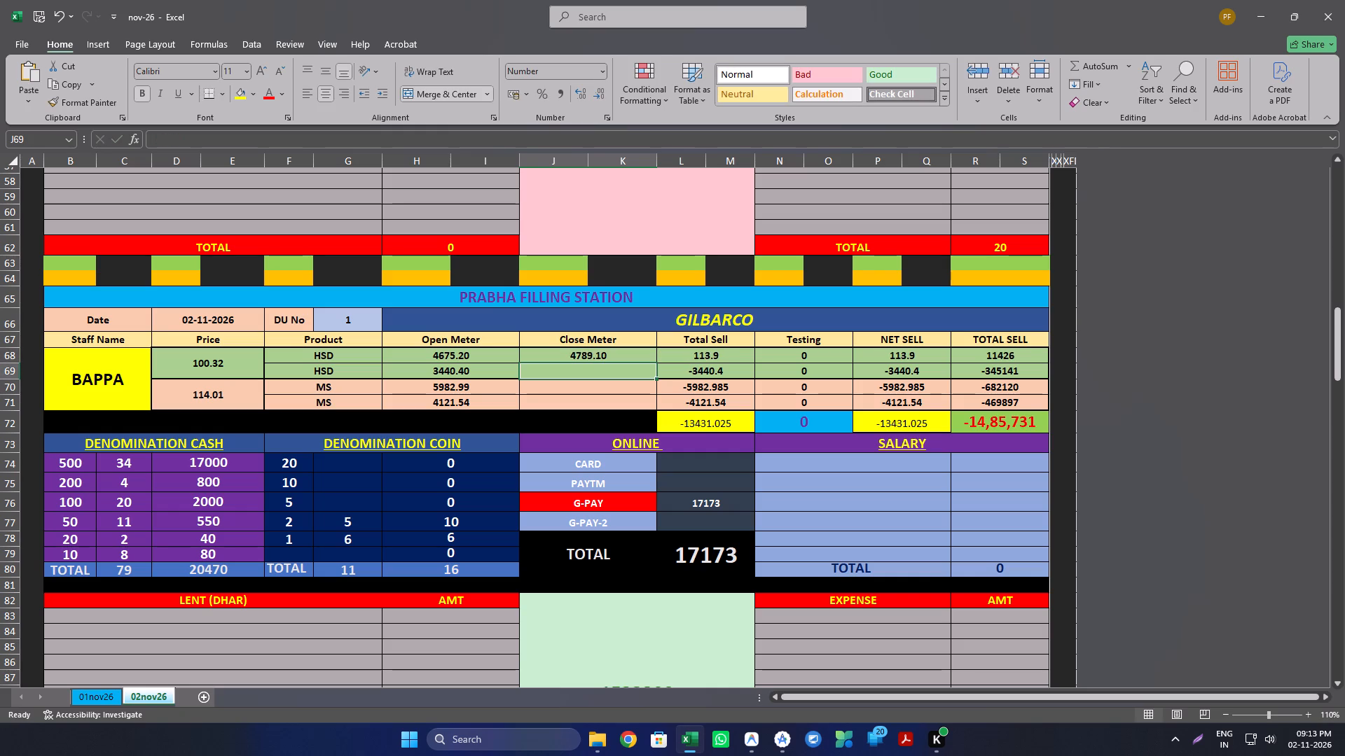
{"action": "type", "text": "35"}
{"action": "type", "text": "41."}
{"action": "key", "text": "0"}
{"action": "key", "text": "8"}
{"action": "key", "text": "Return"}
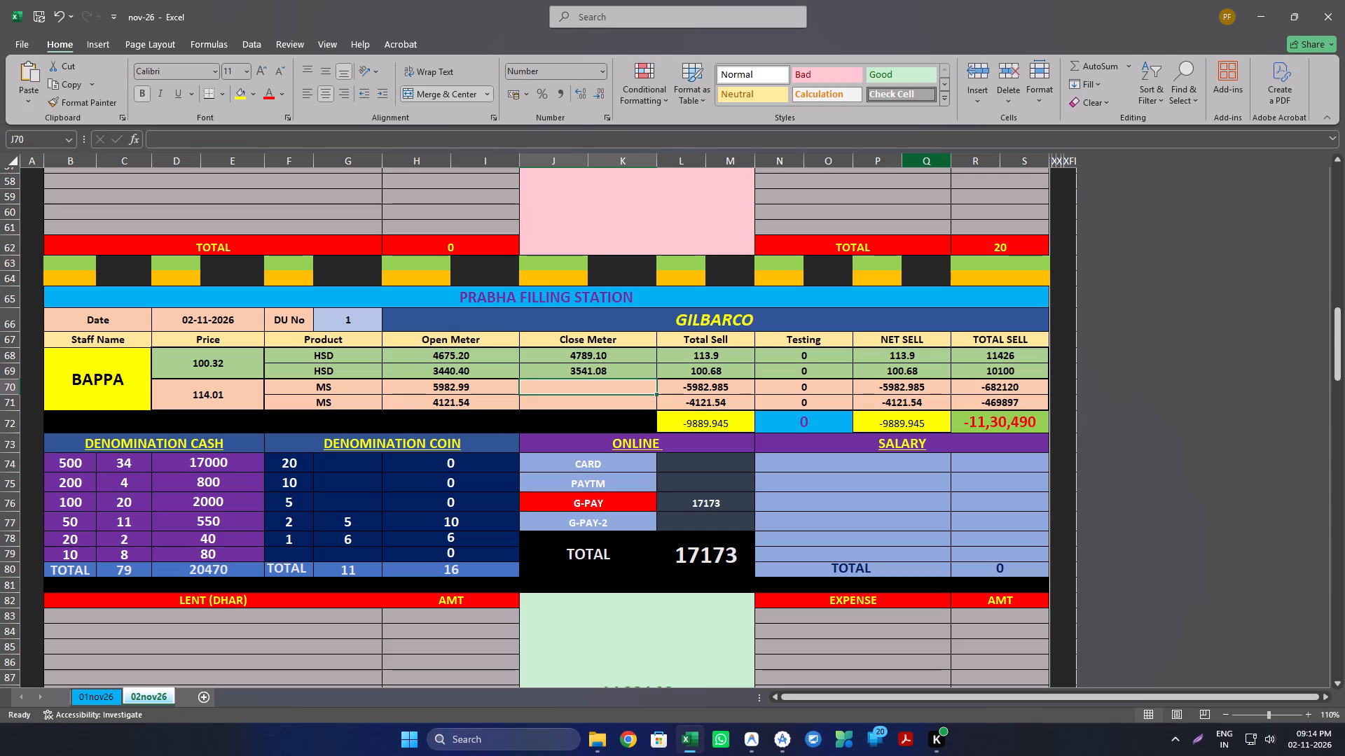
Enter the BAPPA block's two MS Close Meter readings as 6114.225 and 4183.89 in rows 70 and 71.
{"action": "type", "text": "6114"}
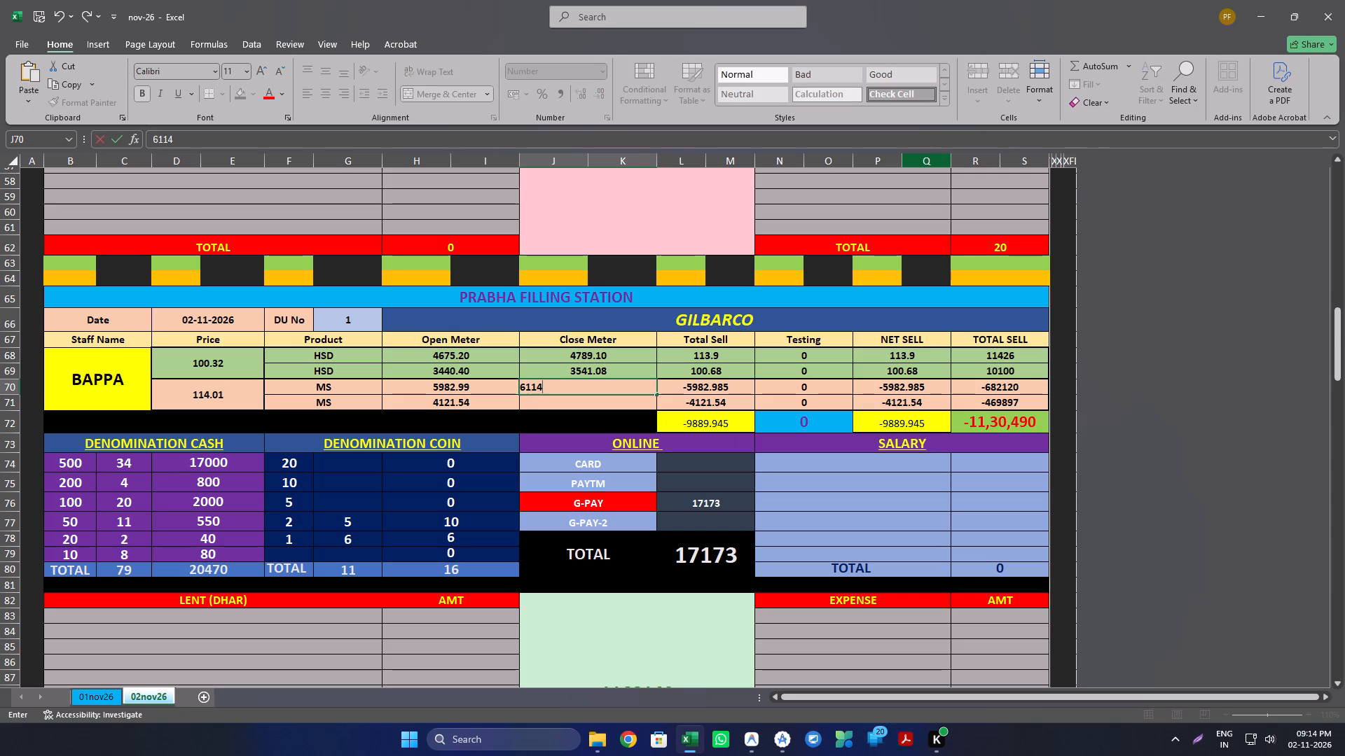
{"action": "type", "text": ".225"}
{"action": "key", "text": "Return"}
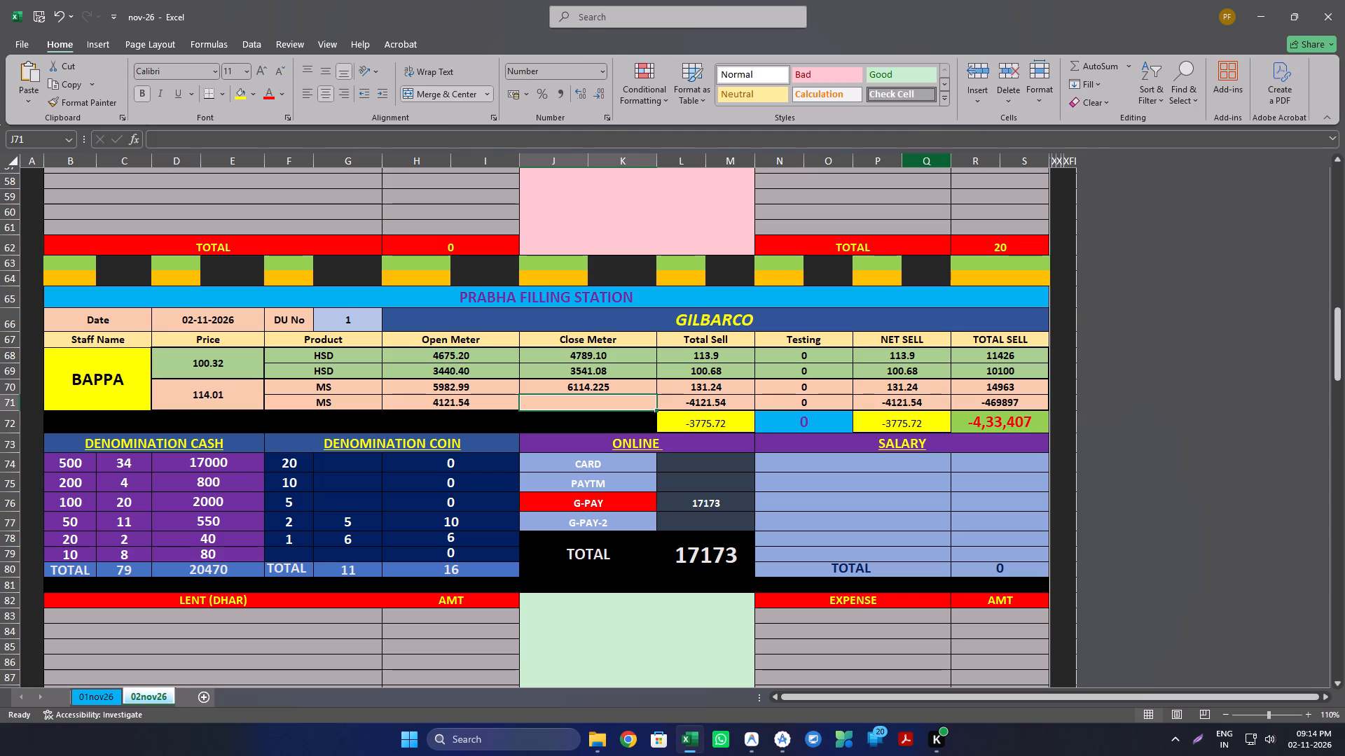
{"action": "type", "text": "4183"}
{"action": "type", "text": ".89"}
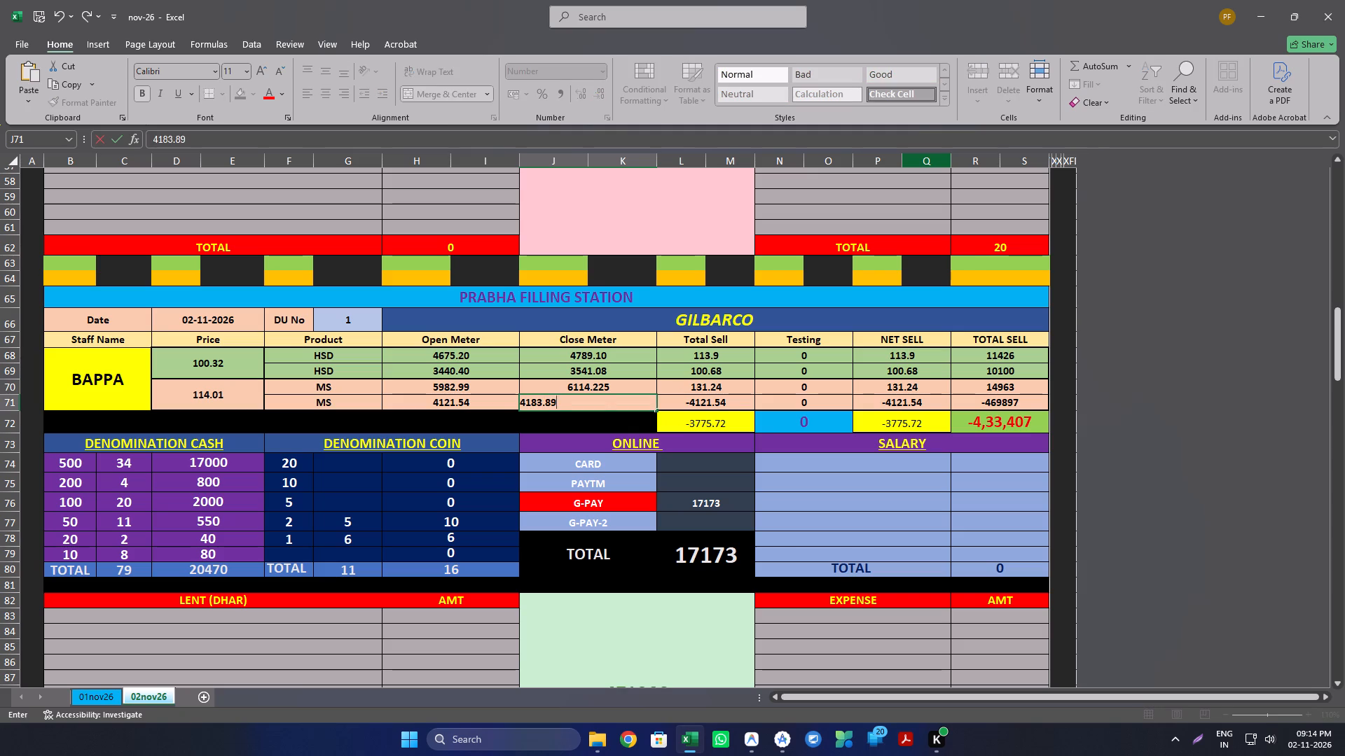
{"action": "key", "text": "Return"}
Clear the G-PAY amount in the BAPPA block's ONLINE section.
{"action": "key", "text": "Down"}
{"action": "key", "text": "Down"}
{"action": "key", "text": "Down"}
{"action": "key", "text": "Down"}
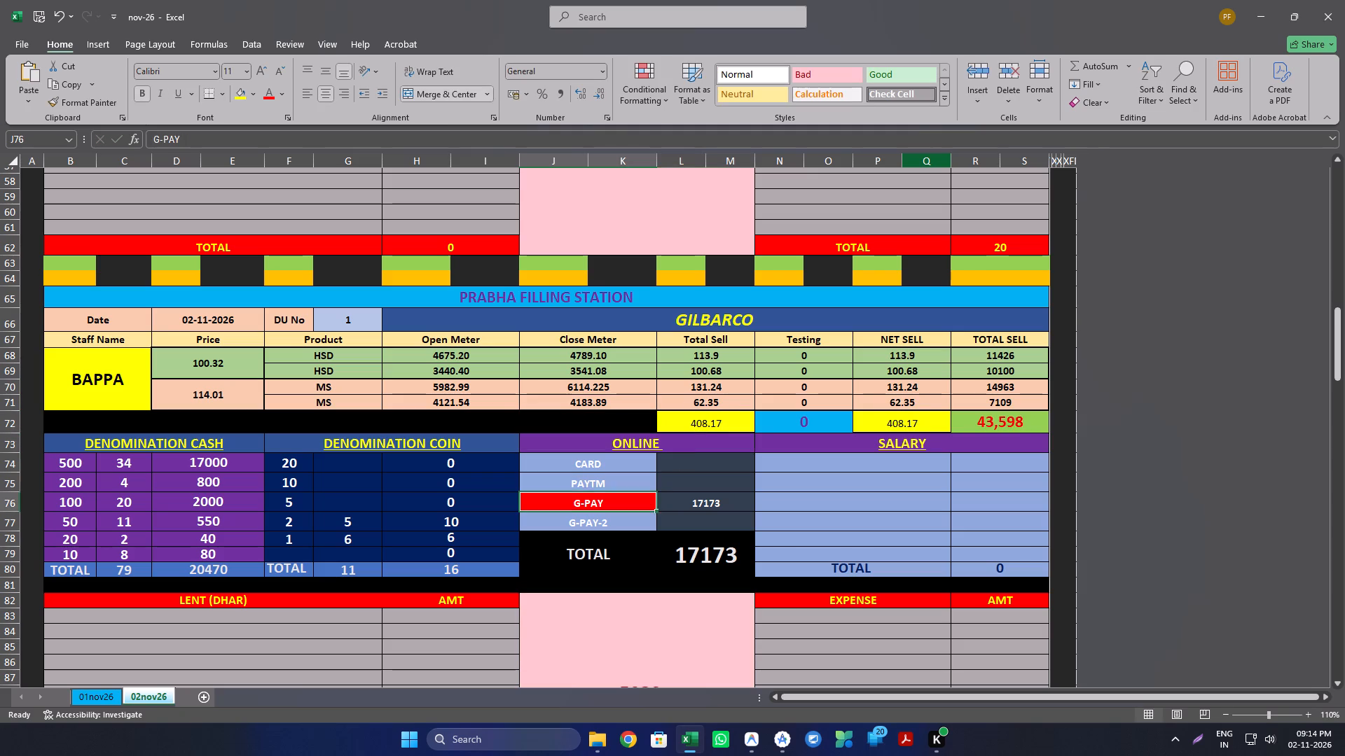
{"action": "key", "text": "Down"}
{"action": "key", "text": "Right"}
{"action": "key", "text": "Up"}
{"action": "key", "text": "Delete"}
Clear the counts for the 2 and 1 coins in the BAPPA block's DENOMINATION COIN section.
{"action": "key", "text": "Left"}
{"action": "key", "text": "Left"}
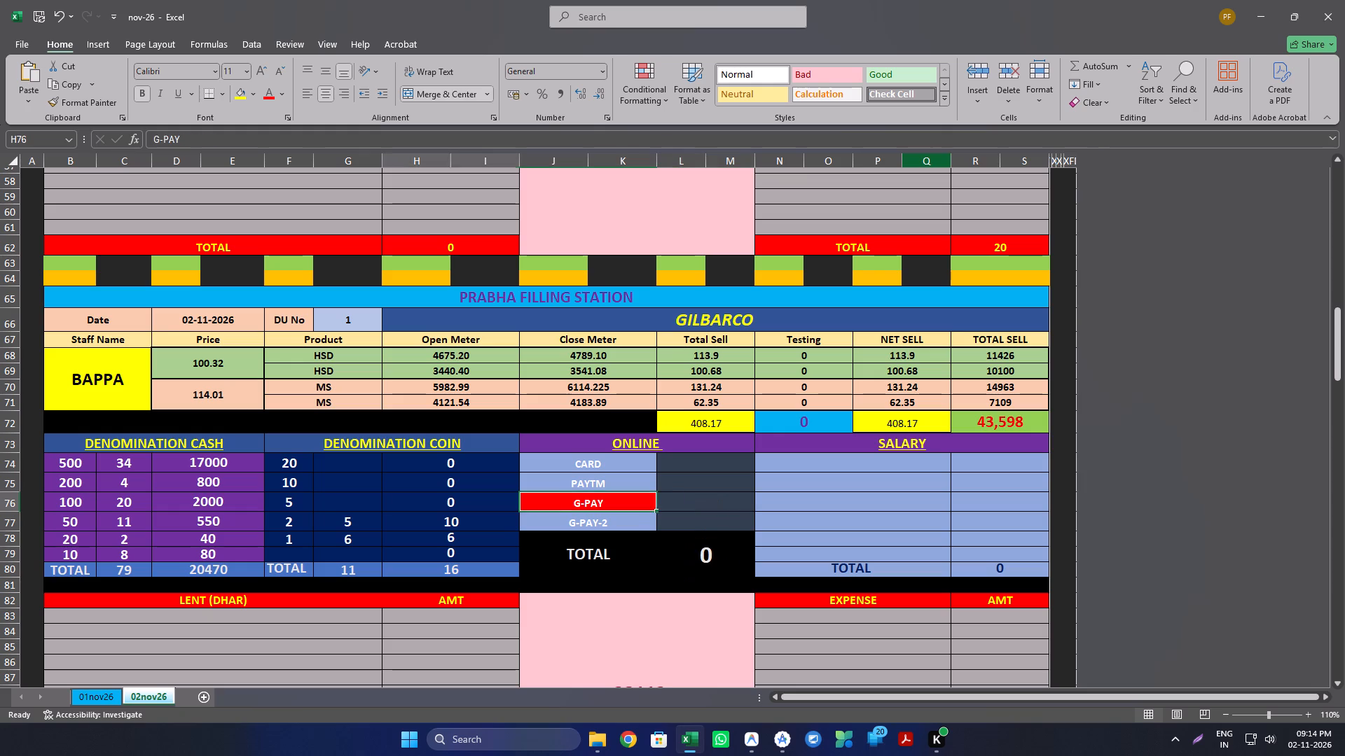
{"action": "key", "text": "Left"}
{"action": "key", "text": "Down"}
{"action": "key", "text": "Delete"}
{"action": "key", "text": "Down"}
{"action": "key", "text": "Delete"}
{"action": "key", "text": "Left"}
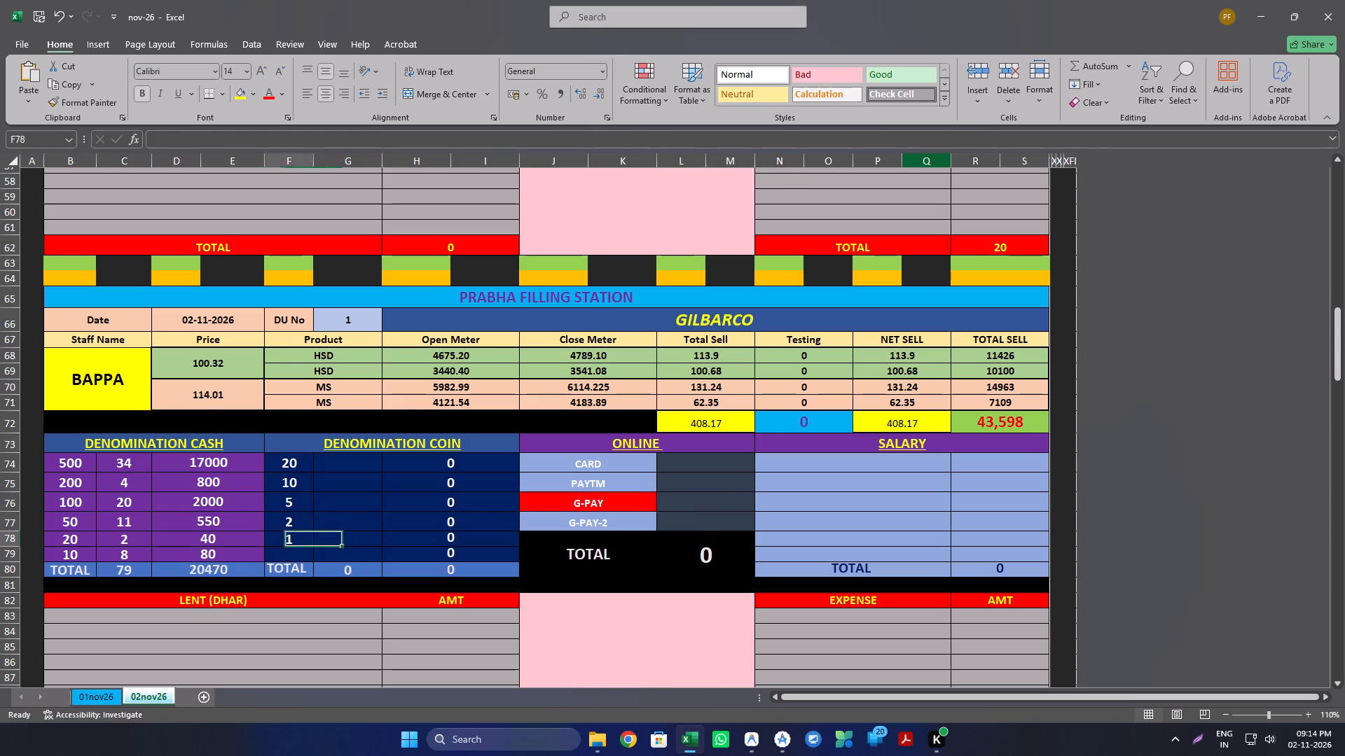
Clear all note counts from 10 up to 500 in the BAPPA block's DENOMINATION CASH section.
{"action": "key", "text": "Left"}
{"action": "key", "text": "Left"}
{"action": "key", "text": "Down"}
{"action": "key", "text": "Delete"}
{"action": "key", "text": "Up"}
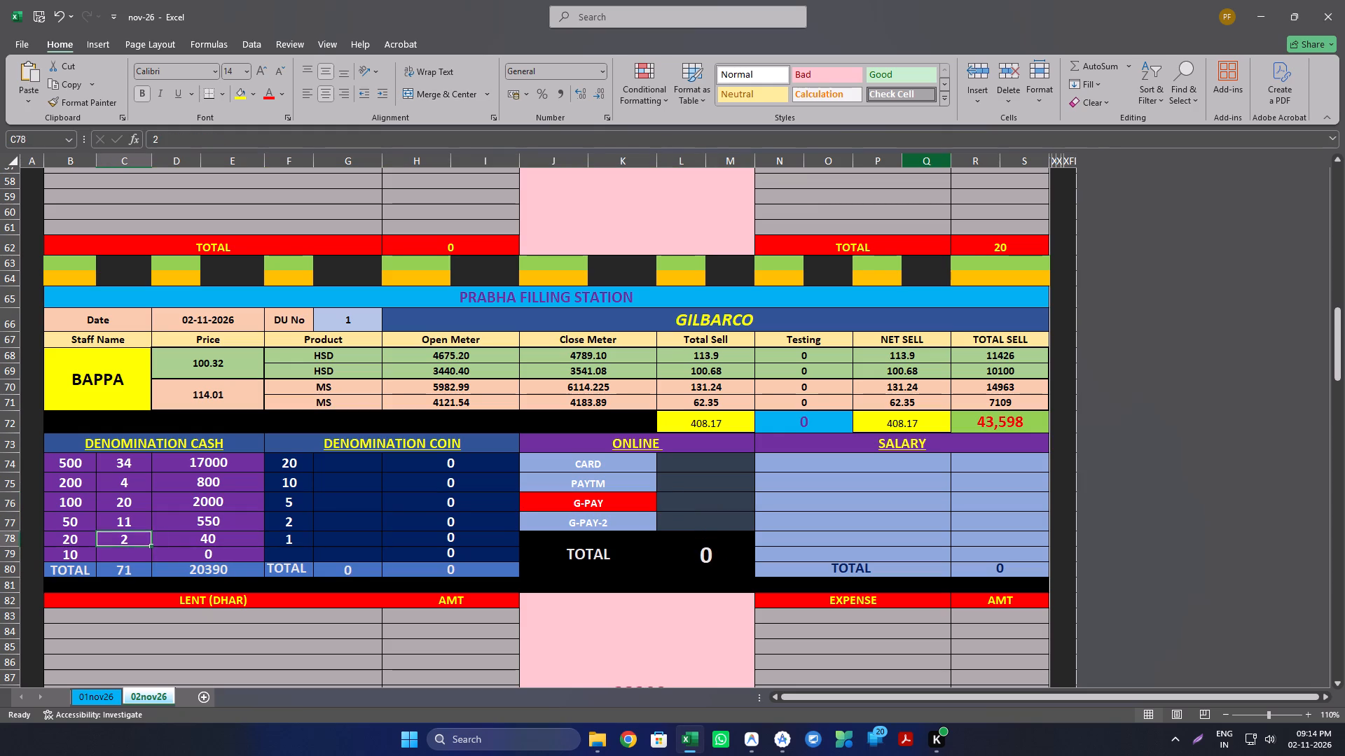
{"action": "key", "text": "Delete"}
{"action": "key", "text": "Up"}
{"action": "key", "text": "Delete"}
{"action": "key", "text": "Up"}
{"action": "key", "text": "Delete"}
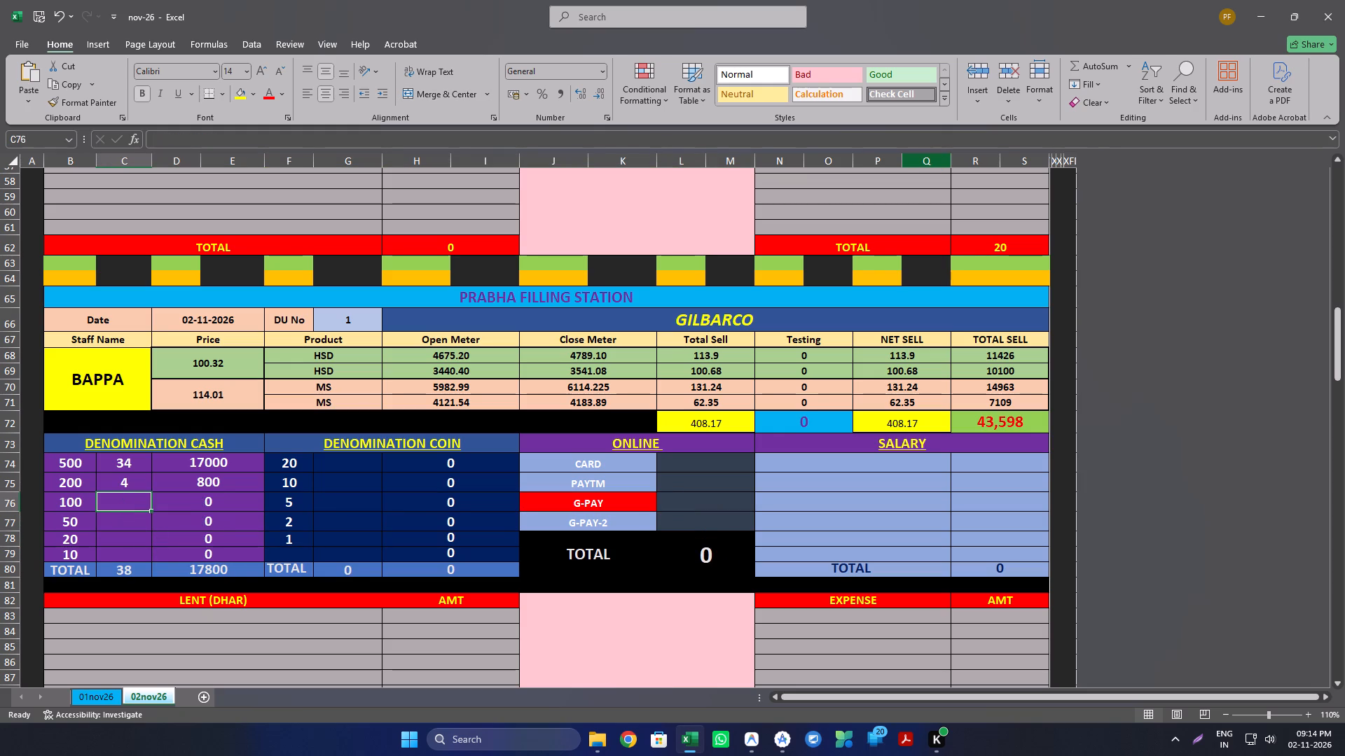
{"action": "key", "text": "Up"}
{"action": "key", "text": "Delete"}
{"action": "key", "text": "Up"}
{"action": "key", "text": "Delete"}
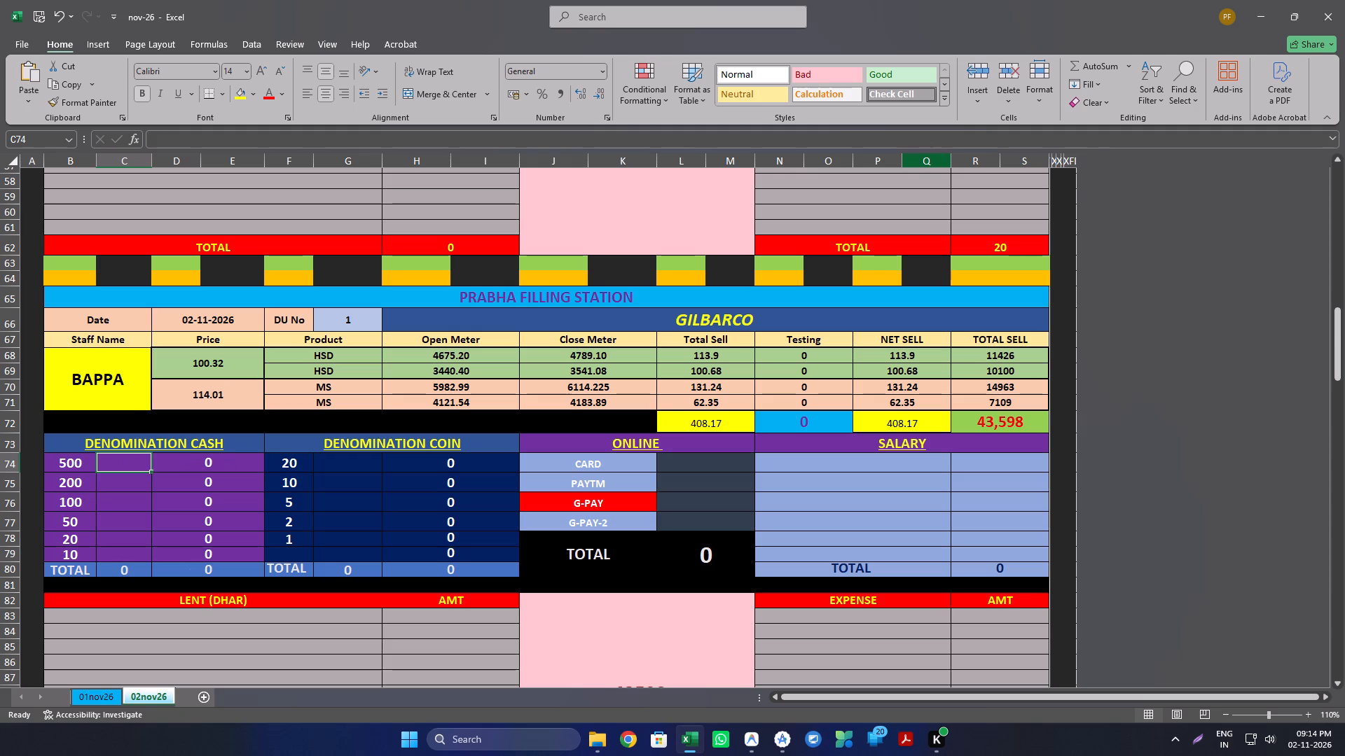
Enter 3001 as the CARD amount in the BAPPA block's ONLINE section.
{"action": "key", "text": "Right"}
{"action": "key", "text": "Right"}
{"action": "key", "text": "Right"}
{"action": "key", "text": "Right"}
{"action": "key", "text": "Right"}
{"action": "key", "text": "Right"}
{"action": "type", "text": "3001"}
{"action": "key", "text": "Return"}
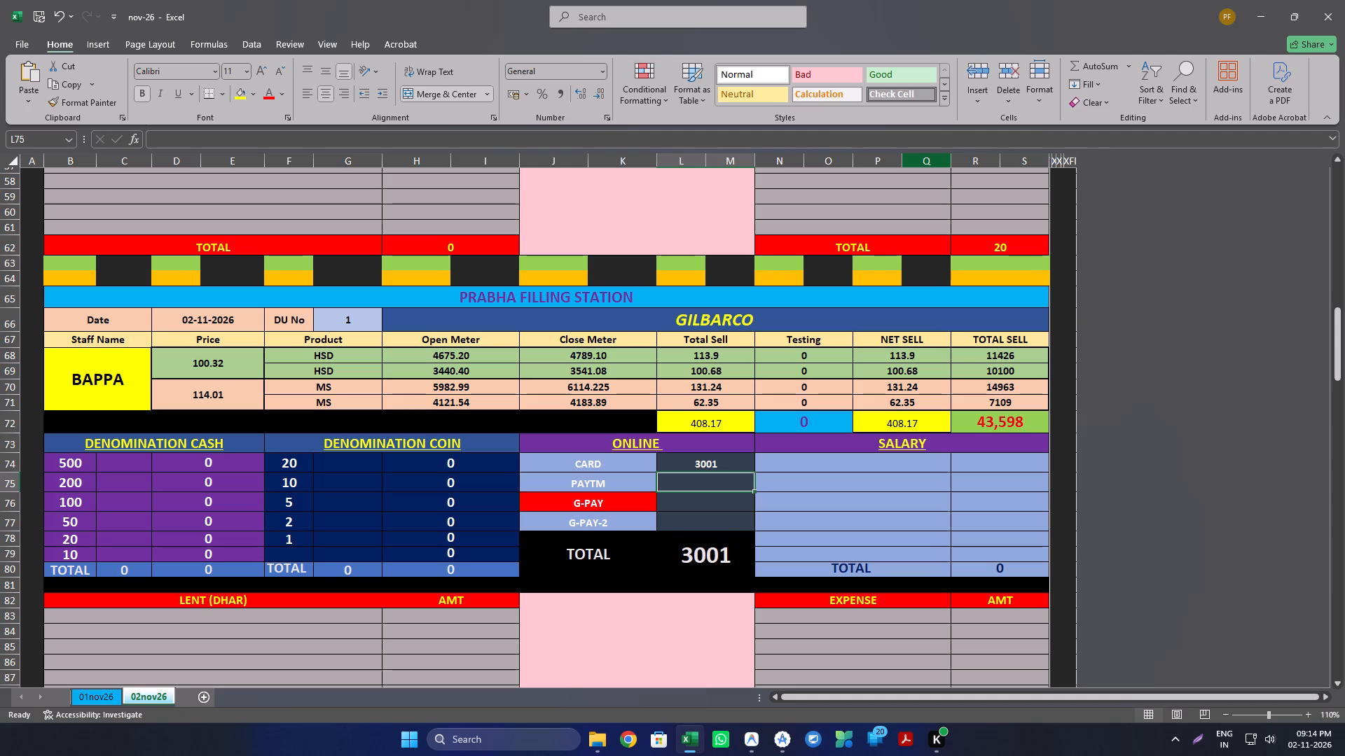
{"action": "key", "text": "Down"}
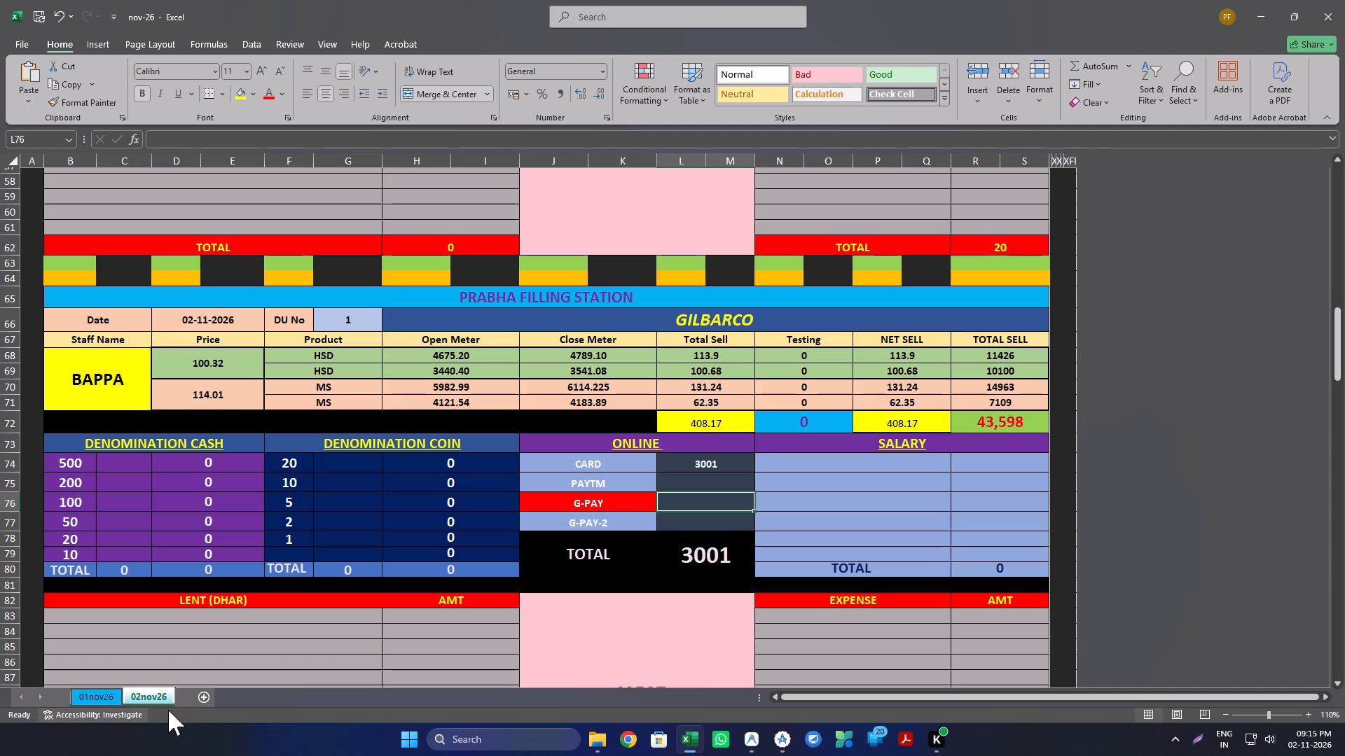
Review the first-shift RAKESH and SANJIT blocks above, including their ONLINE entries, and return to the BAPPA block.
{"action": "scroll", "coordinate": [260, 633], "scroll_direction": "up", "scroll_amount": 8}
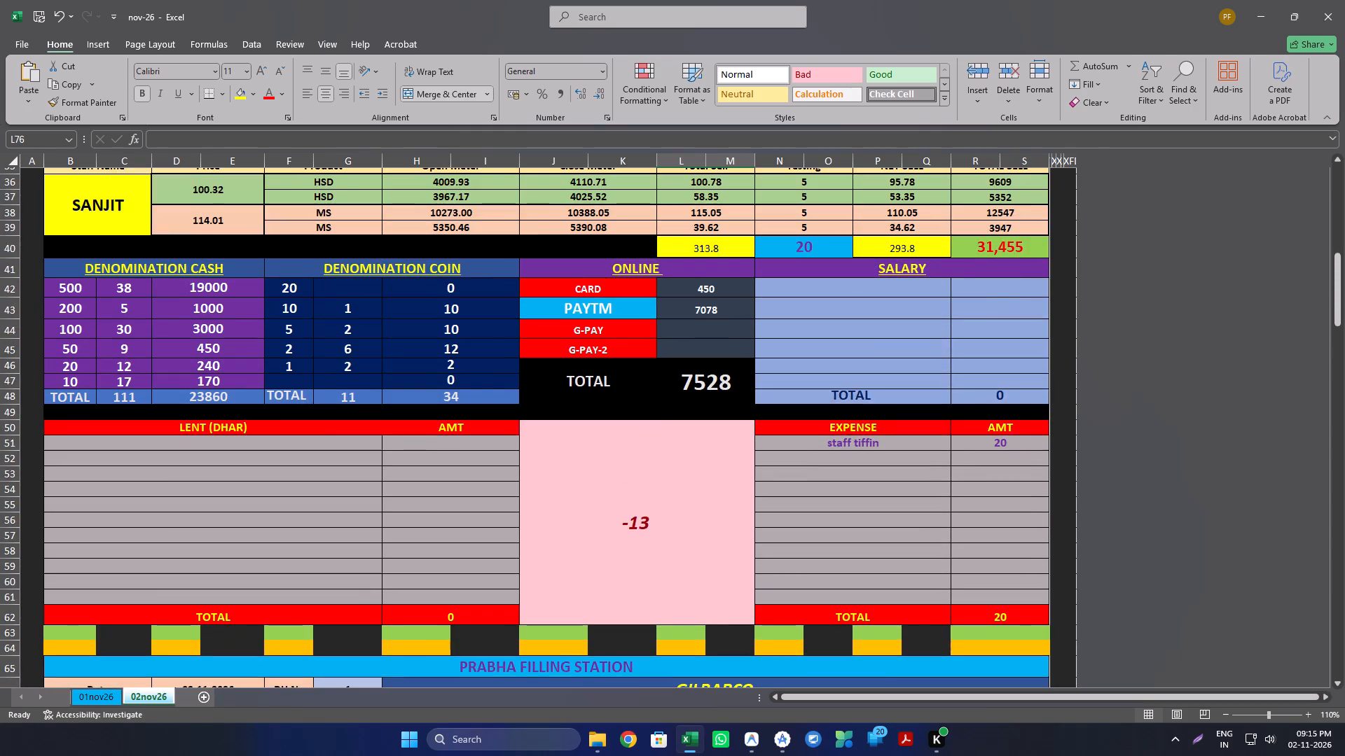
{"action": "scroll", "coordinate": [262, 629], "scroll_direction": "up", "scroll_amount": 13}
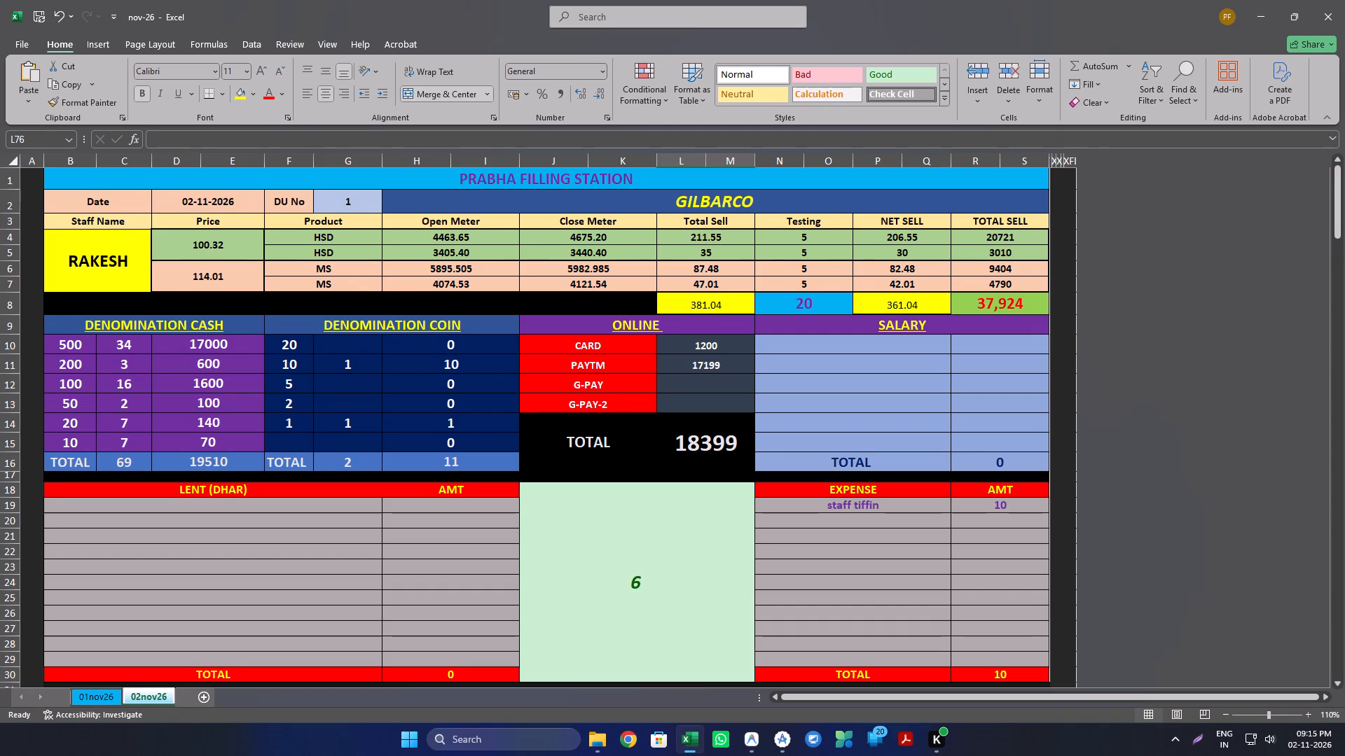
{"action": "scroll", "coordinate": [406, 575], "scroll_direction": "down", "scroll_amount": 18}
{"action": "scroll", "coordinate": [416, 568], "scroll_direction": "down", "scroll_amount": 5}
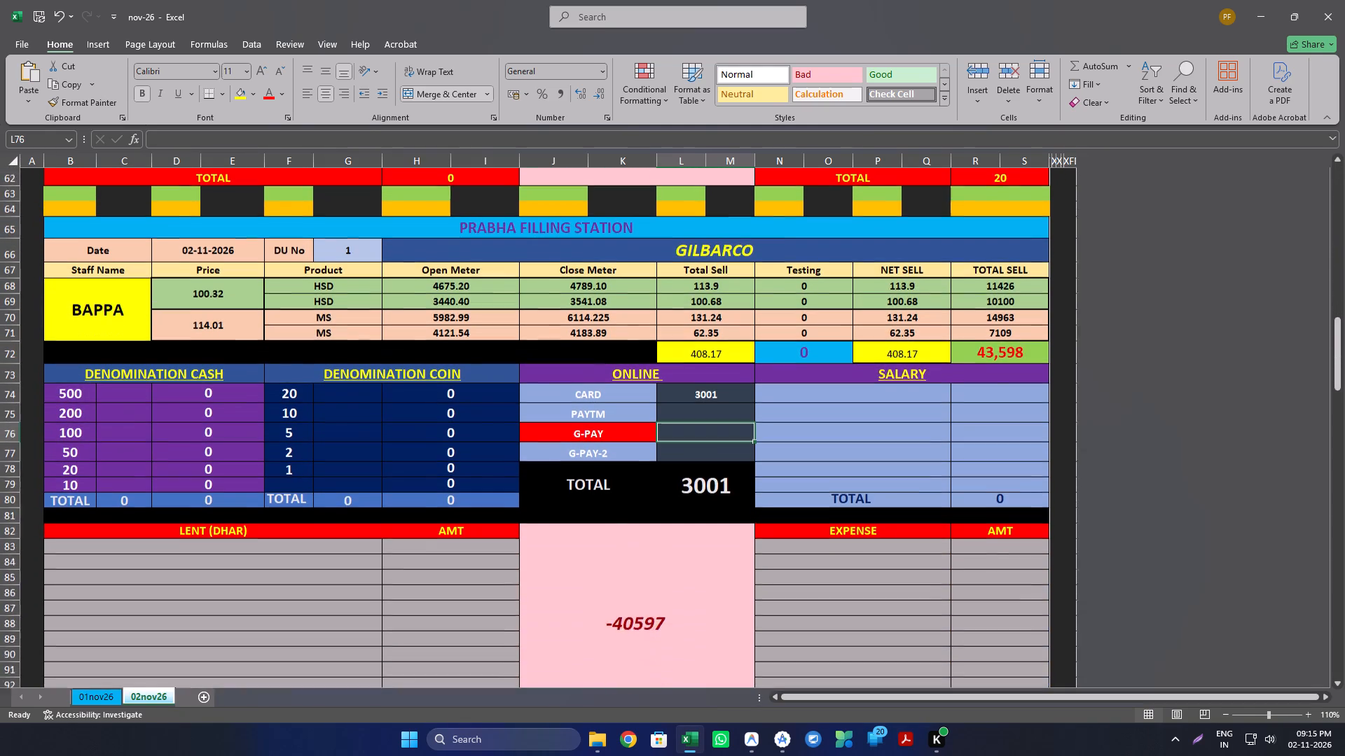
{"action": "scroll", "coordinate": [416, 568], "scroll_direction": "down", "scroll_amount": 1}
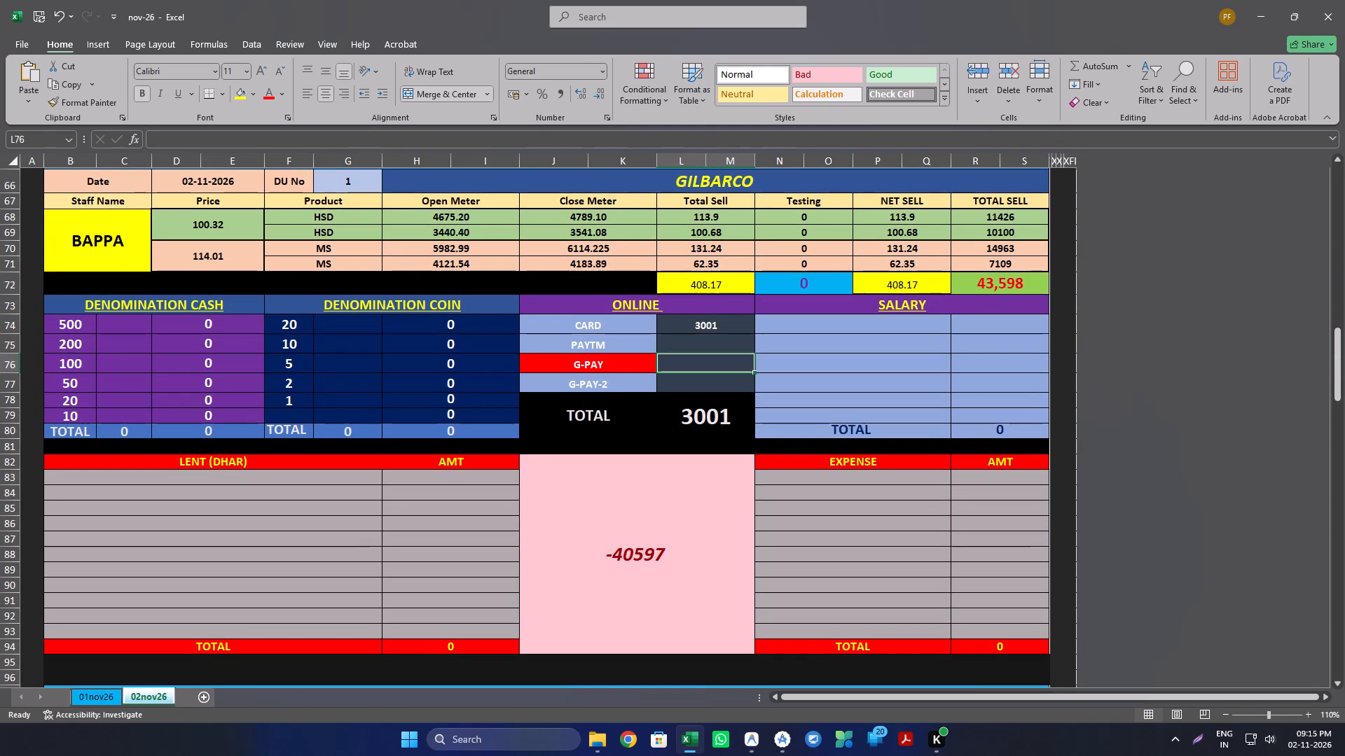
Enter 10769 as the G-PAY amount in the BAPPA block's ONLINE section.
{"action": "key", "text": "1"}
{"action": "key", "text": "0"}
{"action": "key", "text": "7"}
{"action": "type", "text": "69"}
{"action": "key", "text": "Return"}
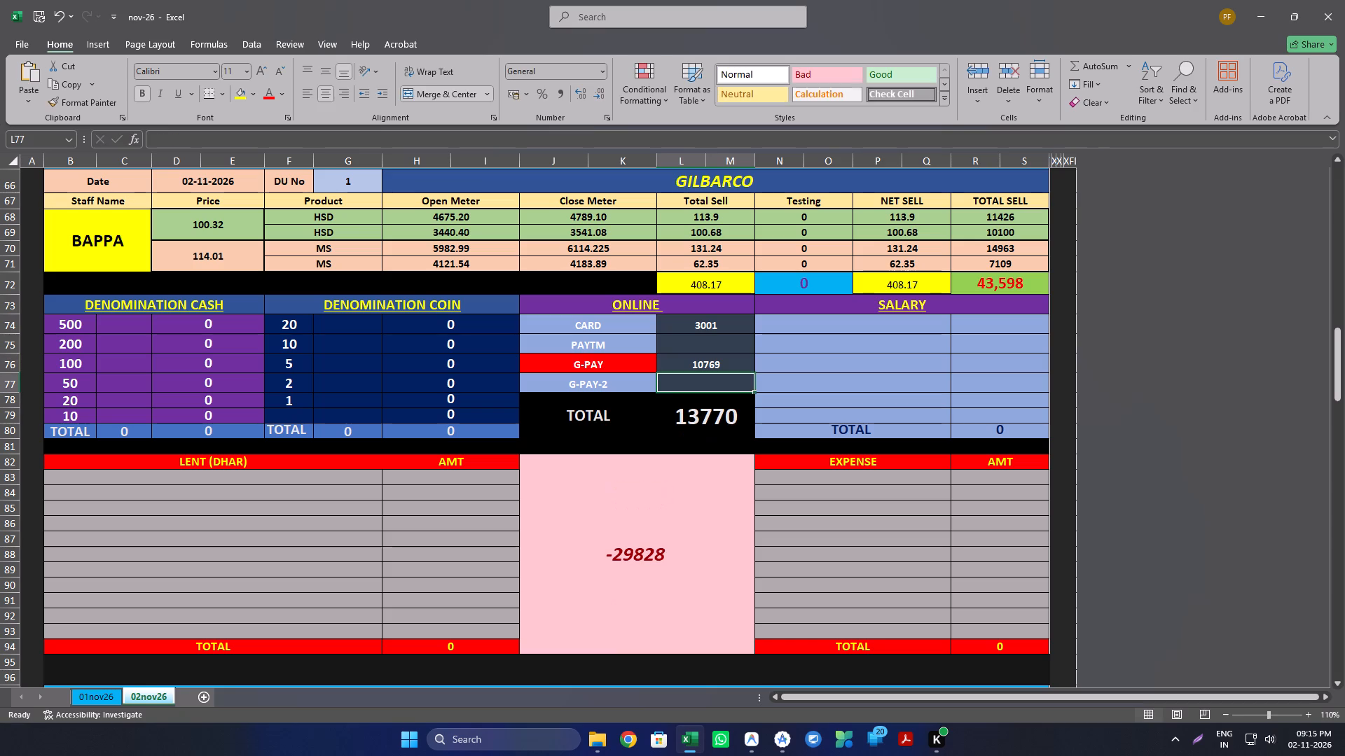
Enter an amount of 10000 in the first row of the BAPPA block's LENT (DHAR) section.
{"action": "key", "text": "Down"}
{"action": "key", "text": "Down"}
{"action": "key", "text": "Down"}
{"action": "key", "text": "Left"}
{"action": "key", "text": "Down"}
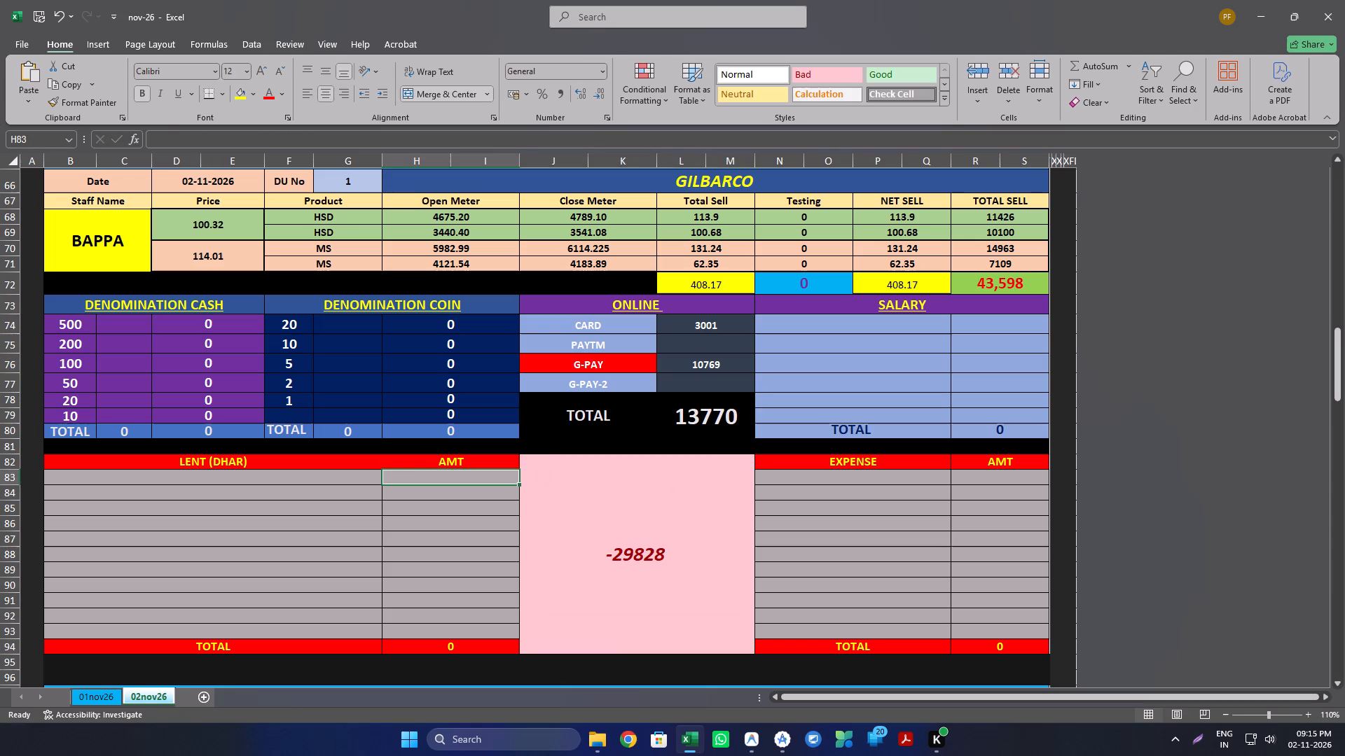
{"action": "type", "text": "10000"}
{"action": "key", "text": "Return"}
{"action": "key", "text": "Up"}
{"action": "key", "text": "Left"}
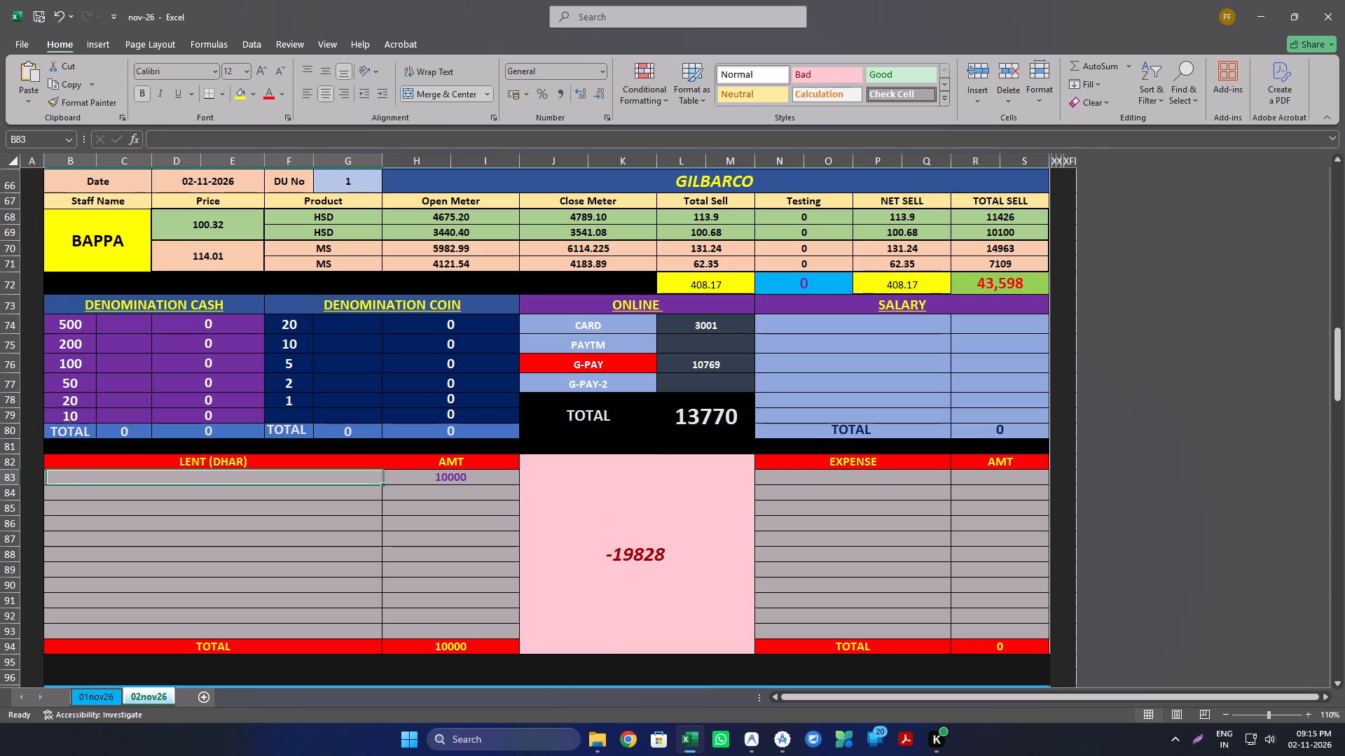
Look through the RAKESH and SANJIT blocks, including their LENT and EXPENSE sections, and return to the BAPPA block.
{"action": "scroll", "coordinate": [448, 442], "scroll_direction": "up", "scroll_amount": 3}
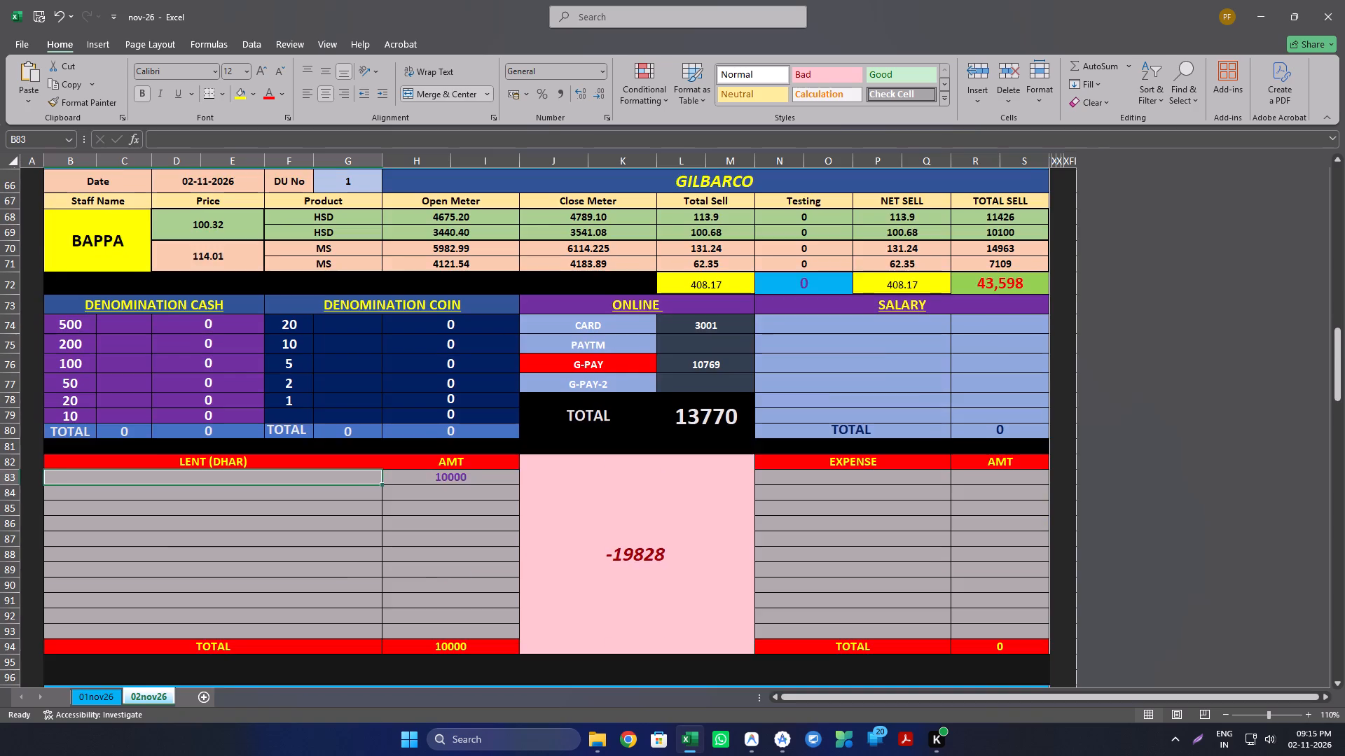
{"action": "scroll", "coordinate": [448, 442], "scroll_direction": "up", "scroll_amount": 13}
{"action": "scroll", "coordinate": [448, 442], "scroll_direction": "down", "scroll_amount": 5}
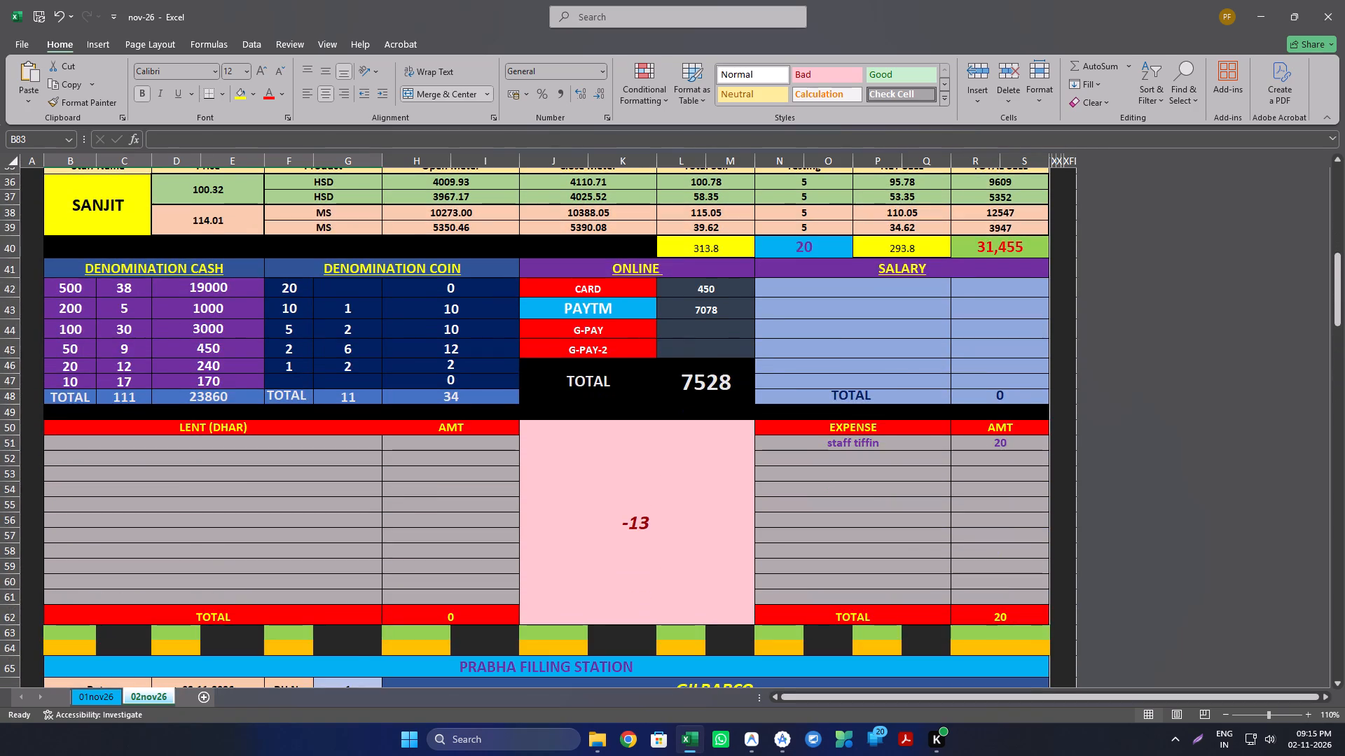
{"action": "scroll", "coordinate": [448, 442], "scroll_direction": "up", "scroll_amount": 16}
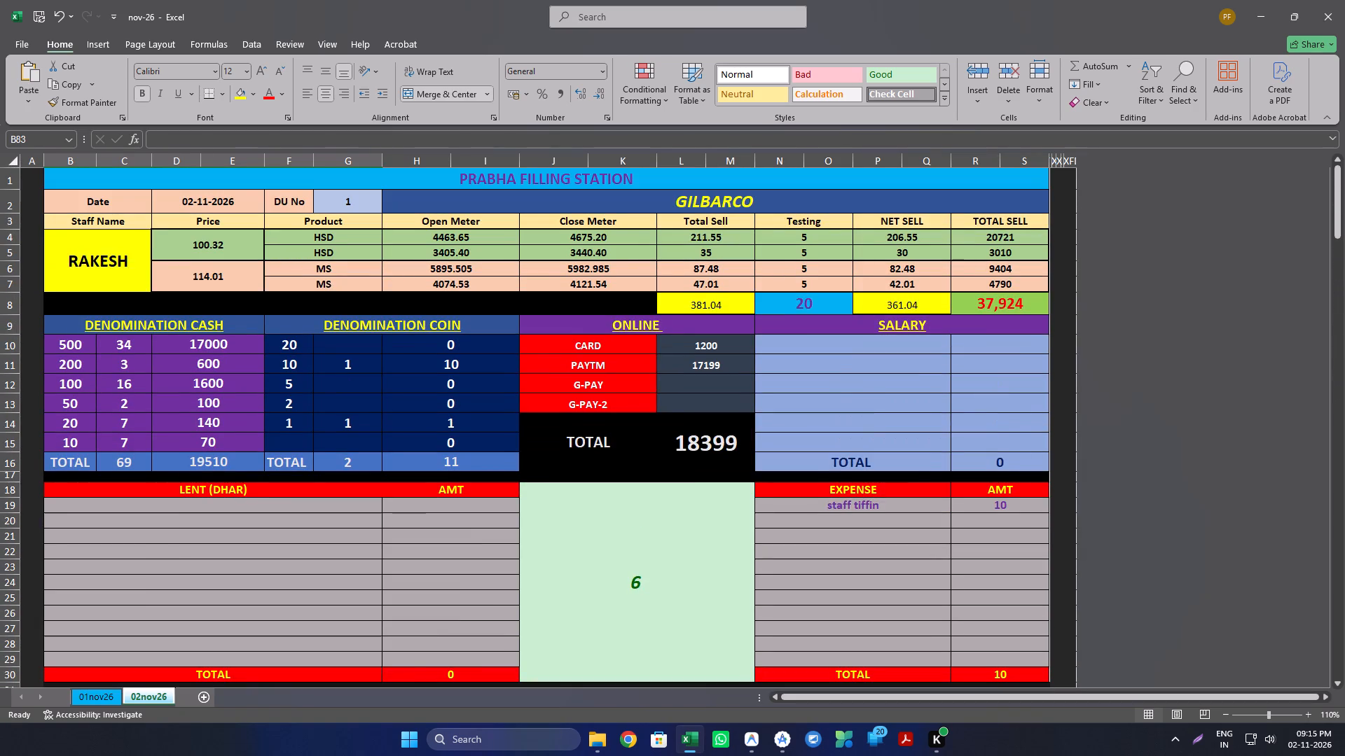
{"action": "scroll", "coordinate": [448, 442], "scroll_direction": "down", "scroll_amount": 9}
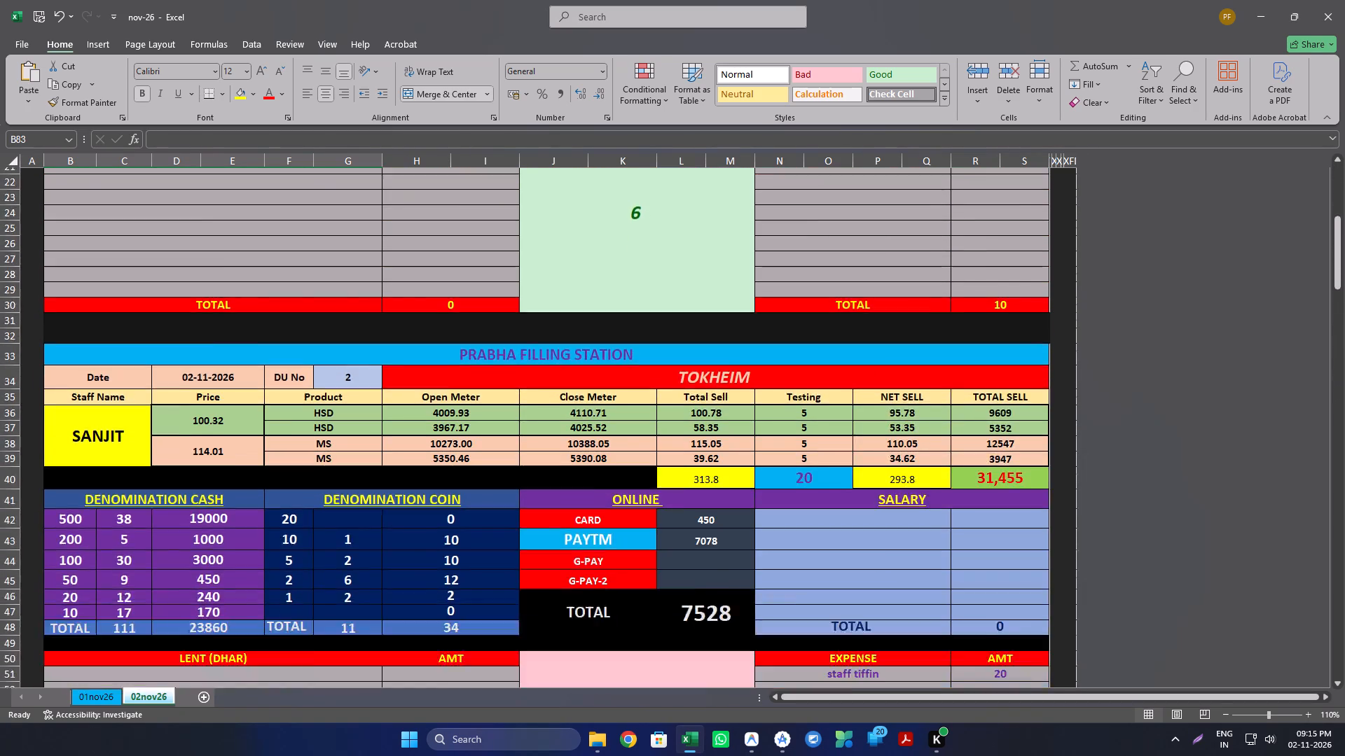
{"action": "scroll", "coordinate": [448, 442], "scroll_direction": "down", "scroll_amount": 6}
{"action": "scroll", "coordinate": [448, 442], "scroll_direction": "up", "scroll_amount": 2}
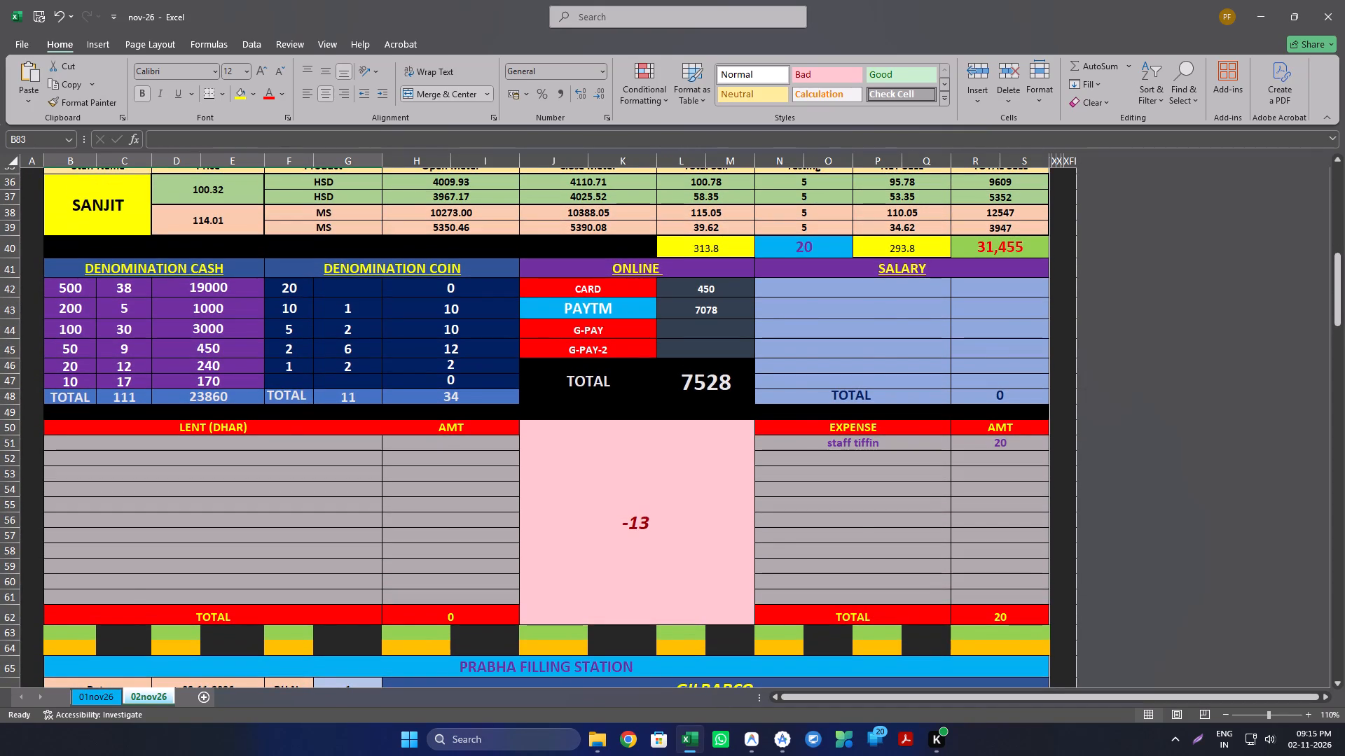
{"action": "scroll", "coordinate": [422, 455], "scroll_direction": "up", "scroll_amount": 16}
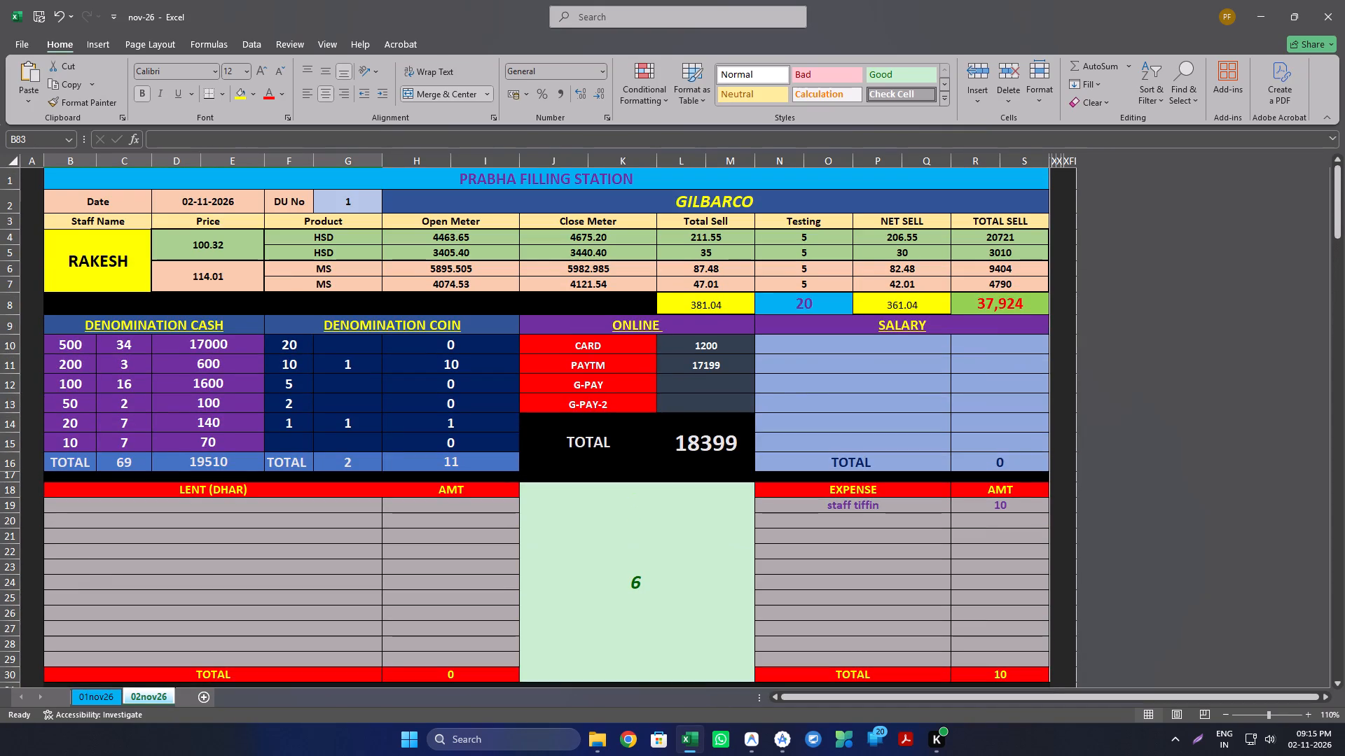
{"action": "scroll", "coordinate": [422, 455], "scroll_direction": "down", "scroll_amount": 16}
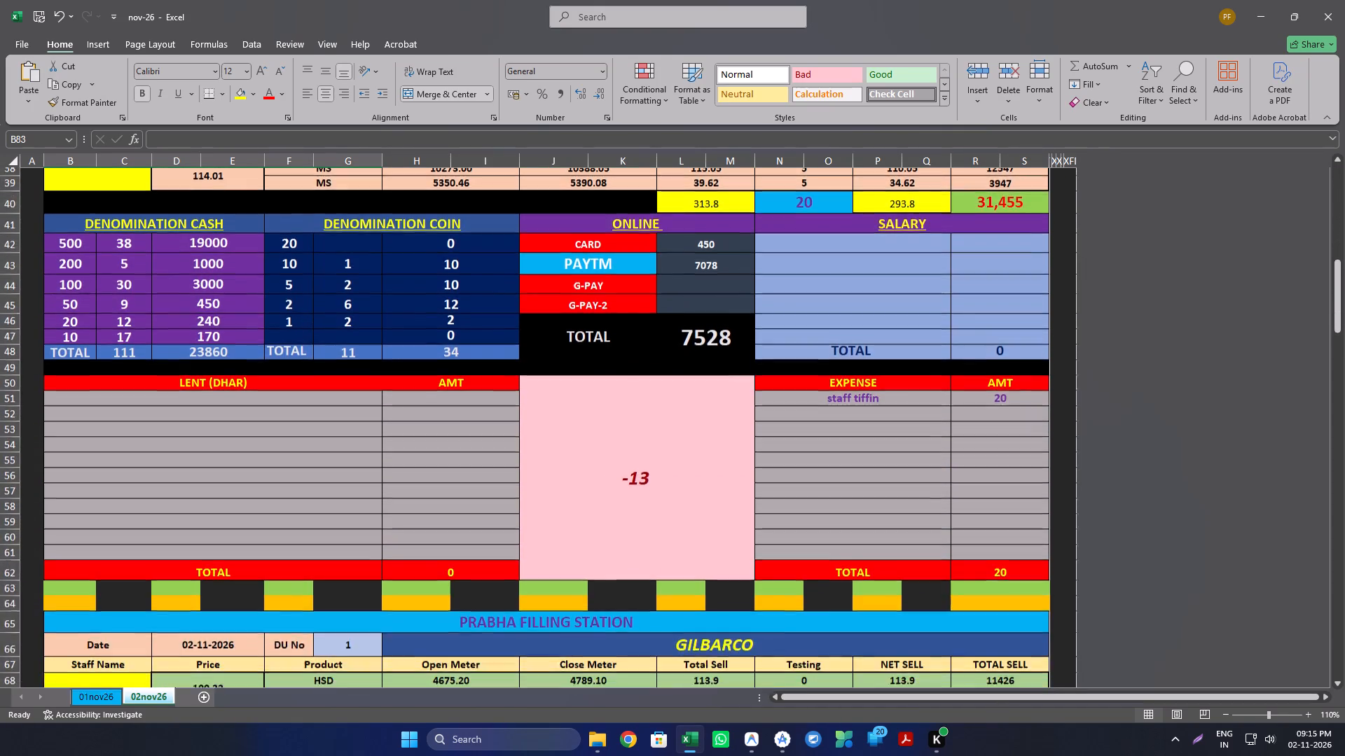
{"action": "scroll", "coordinate": [422, 455], "scroll_direction": "down", "scroll_amount": 7}
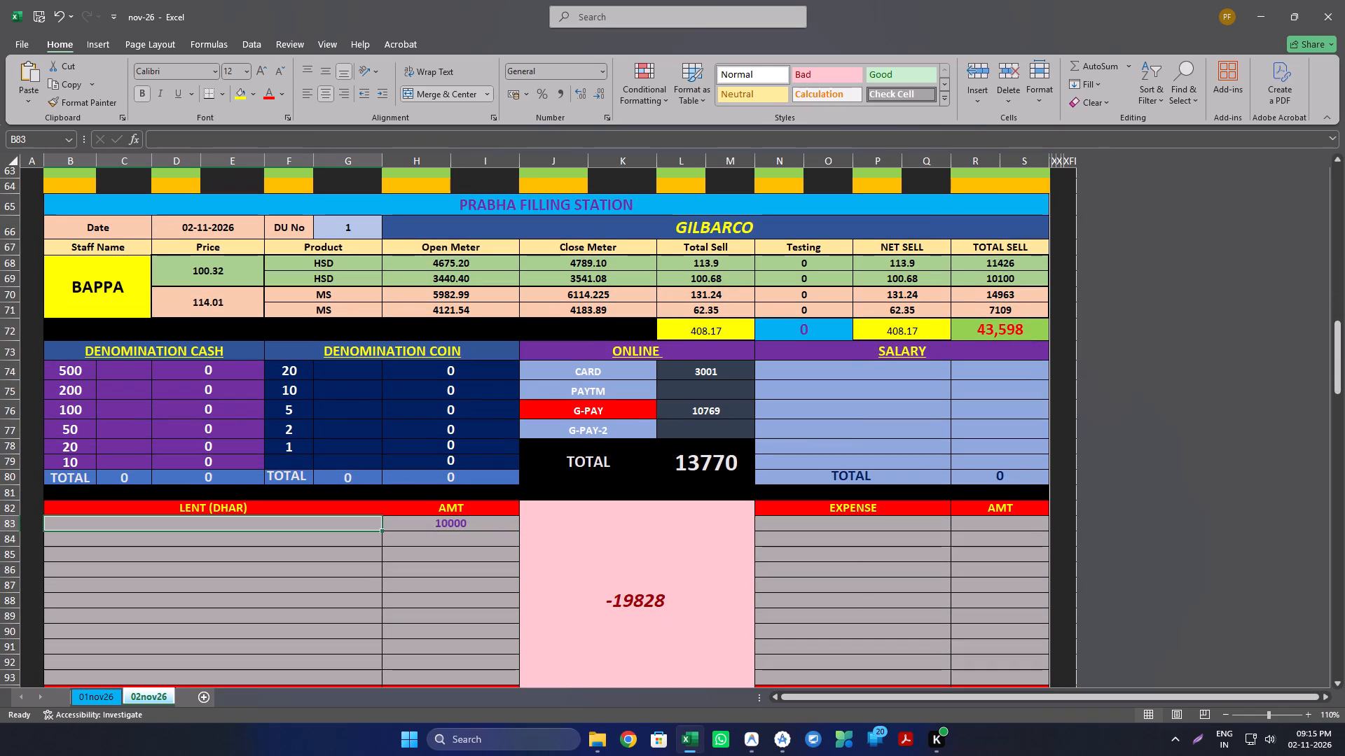
Label the 10000 entry in the BAPPA block's LENT (DHAR) section as NEW DAS ENTERPRISE.
{"action": "key", "text": "n"}
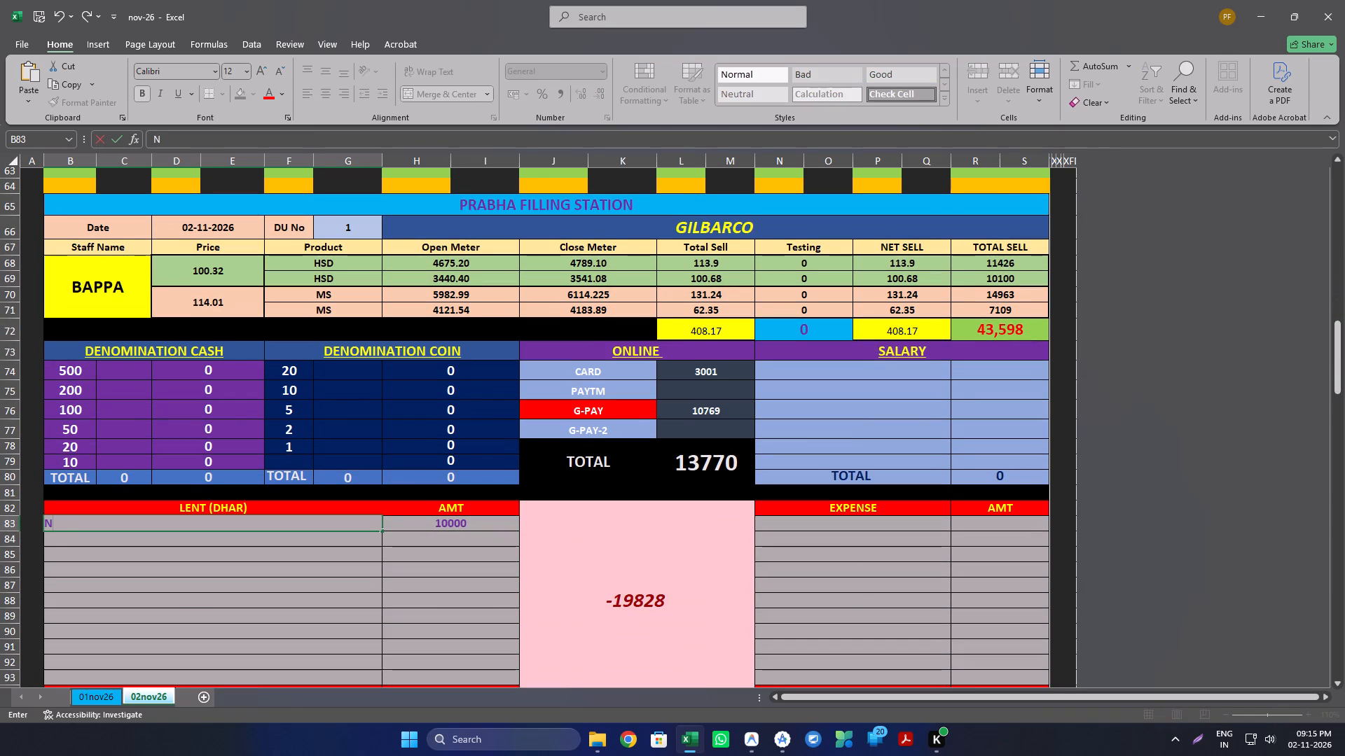
{"action": "type", "text": "EW DAS E"}
{"action": "type", "text": "NTER"}
{"action": "type", "text": "PRISE"}
{"action": "key", "text": "Return"}
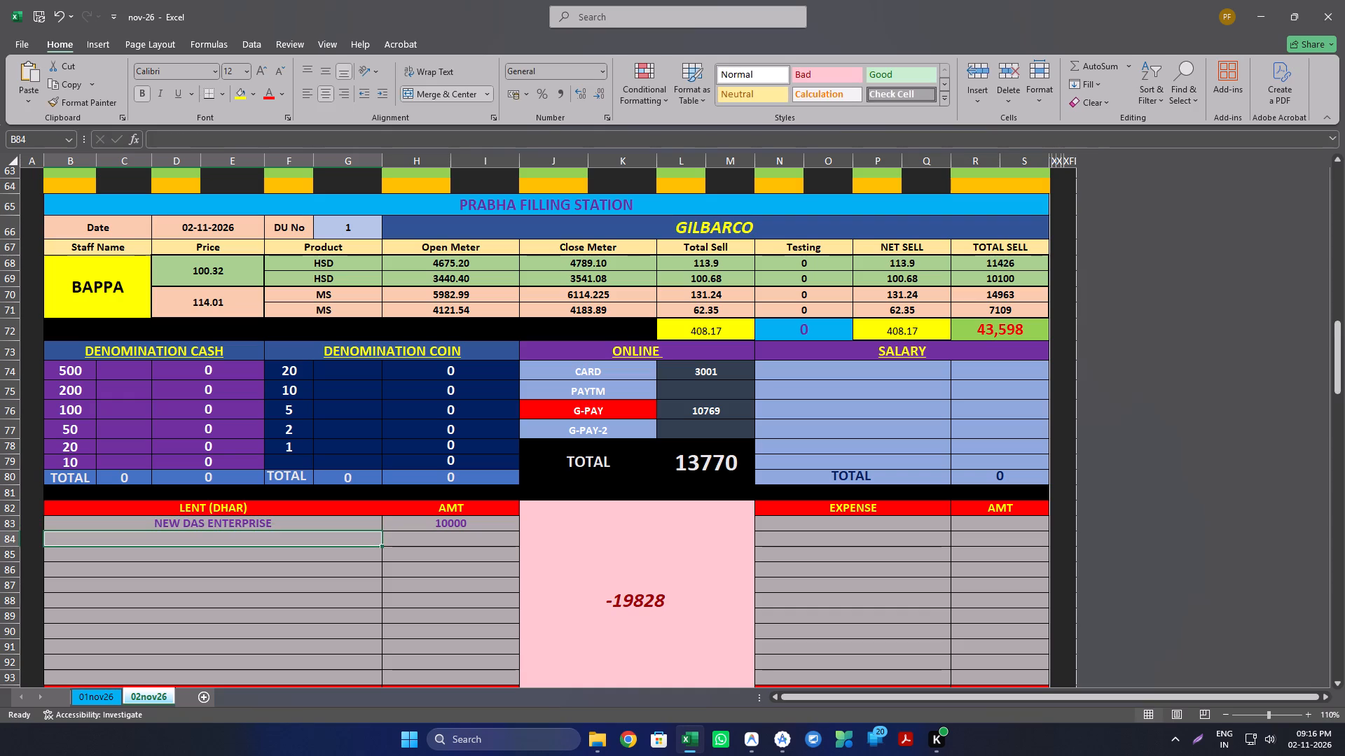
Record a TIFFIN expense of 20 in the first row of the BAPPA block's EXPENSE section.
{"action": "left_click", "coordinate": [984, 523]}
{"action": "type", "text": "20"}
{"action": "key", "text": "Return"}
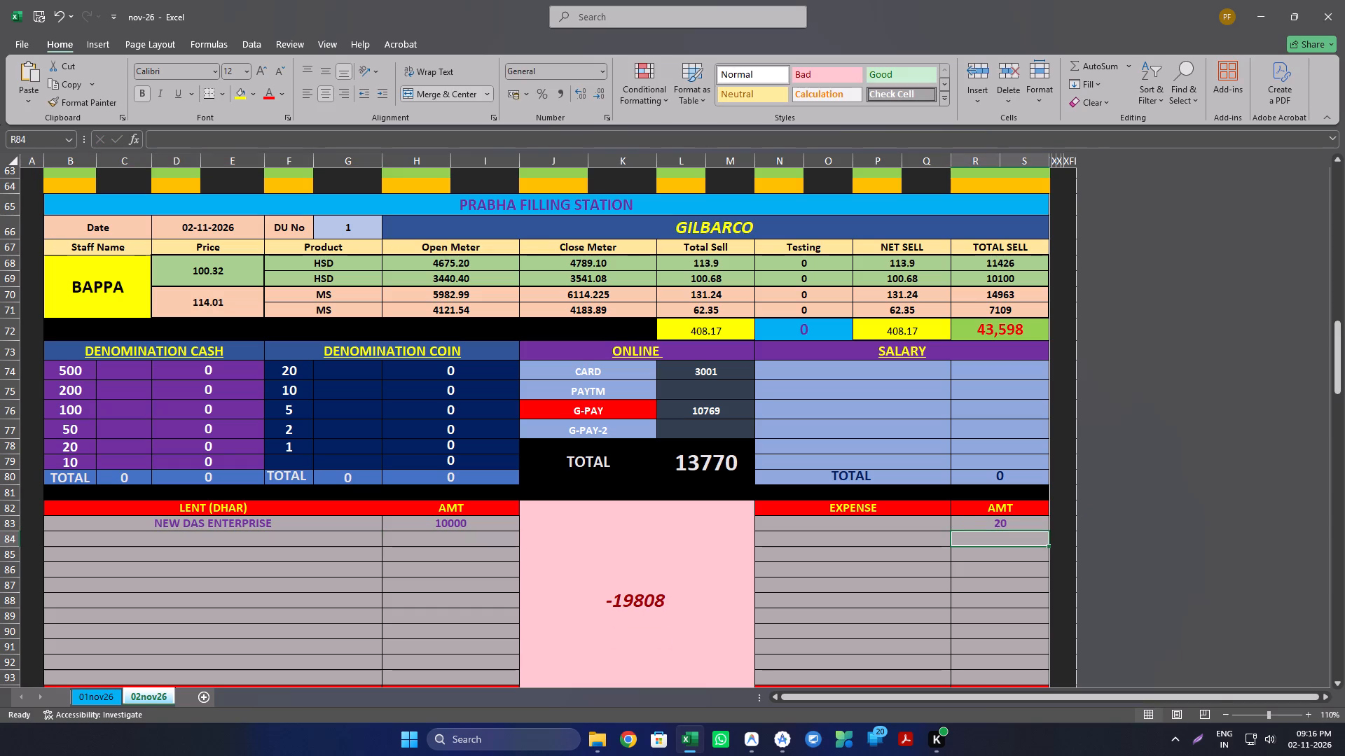
{"action": "left_click", "coordinate": [856, 521]}
{"action": "type", "text": "TIFFIN"}
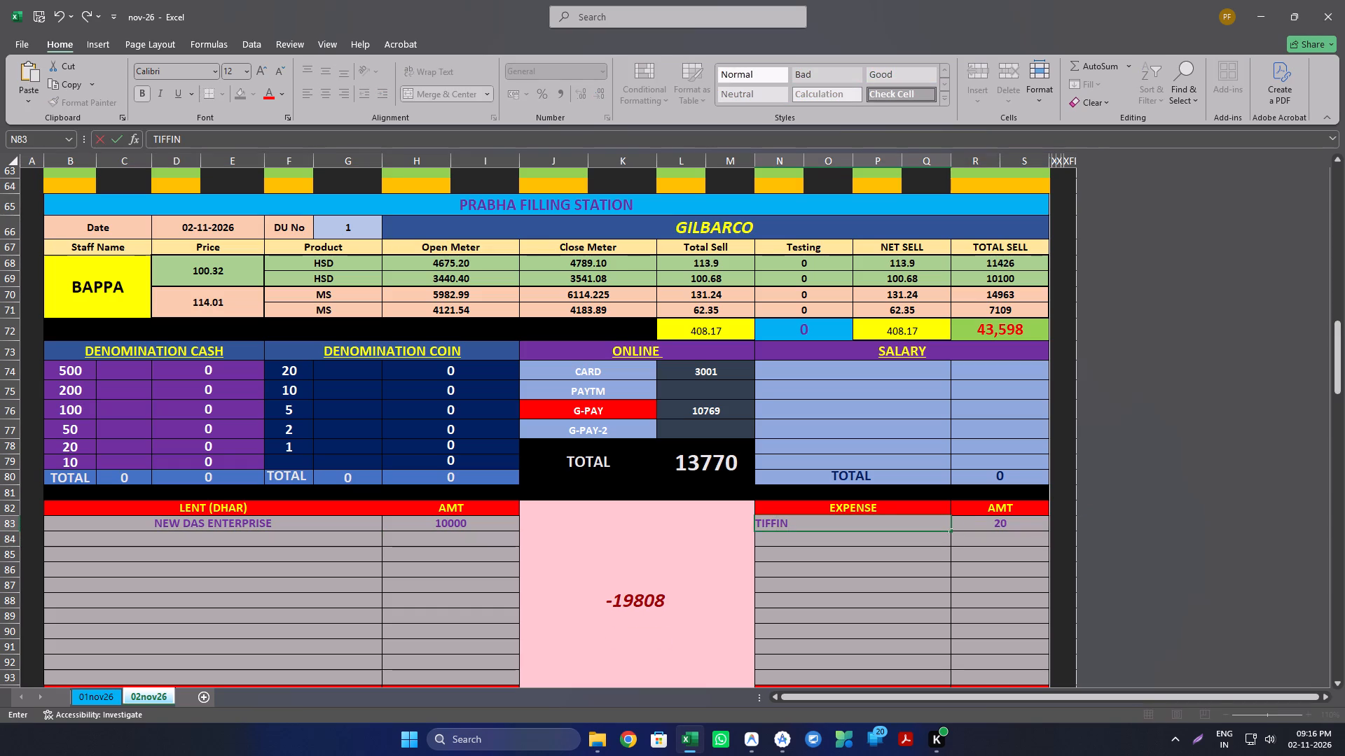
{"action": "key", "text": "Return"}
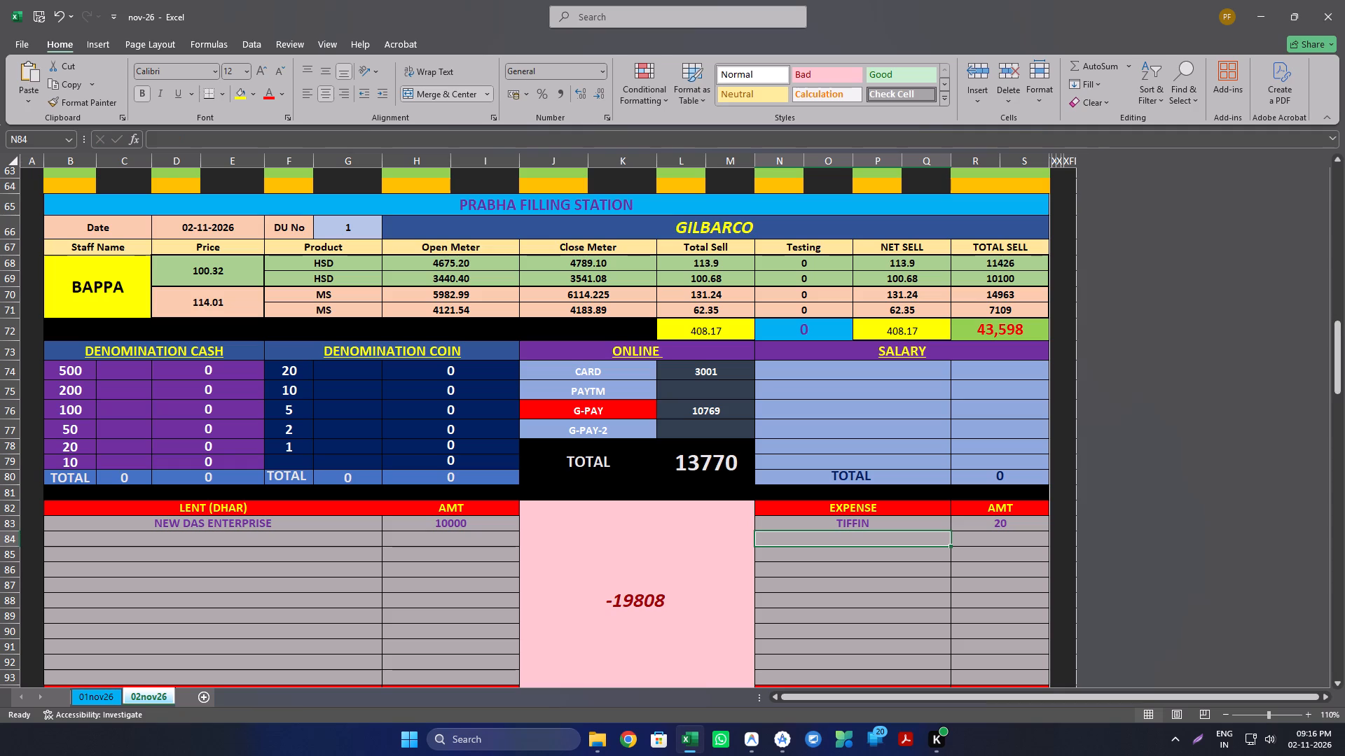
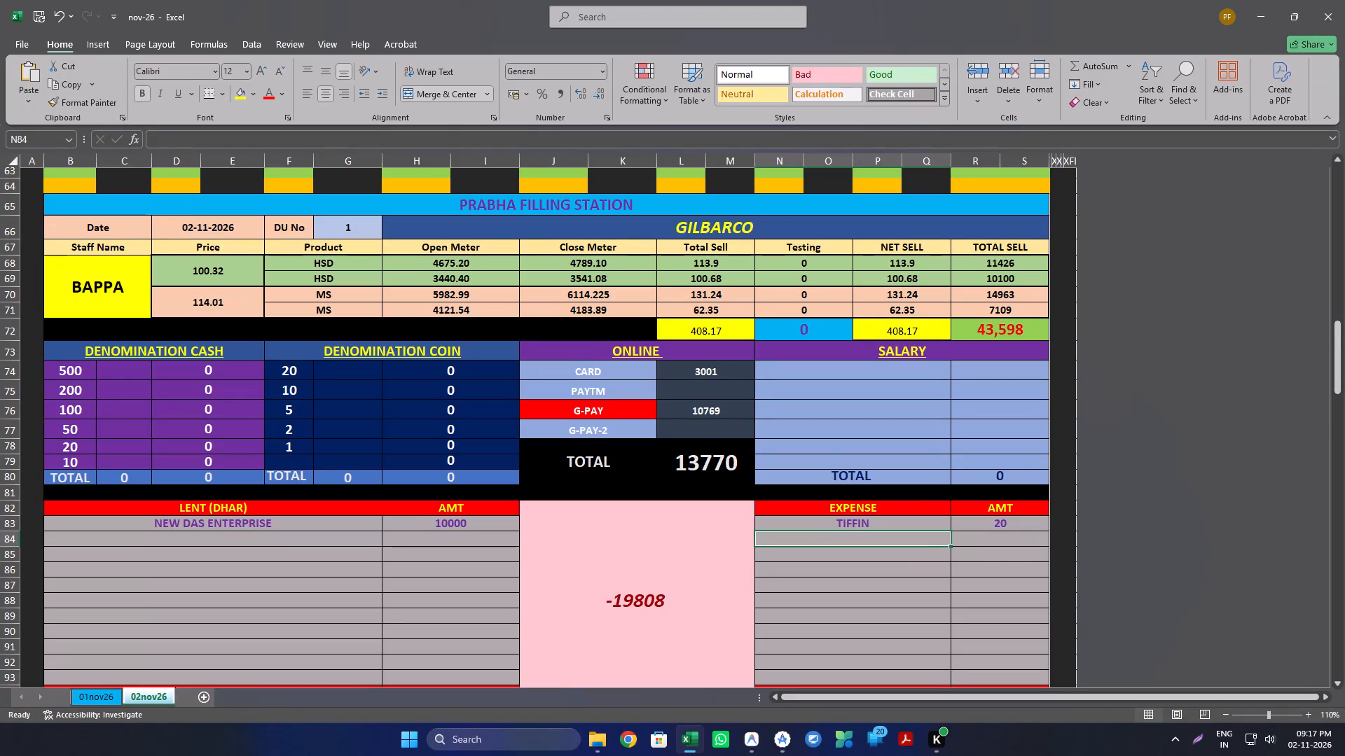
Enter BAPPA's cash note counts: 22 of 500, 10 of 200, 64 of 100, 7 of 50 and 5 of 20.
{"action": "left_click", "coordinate": [128, 375]}
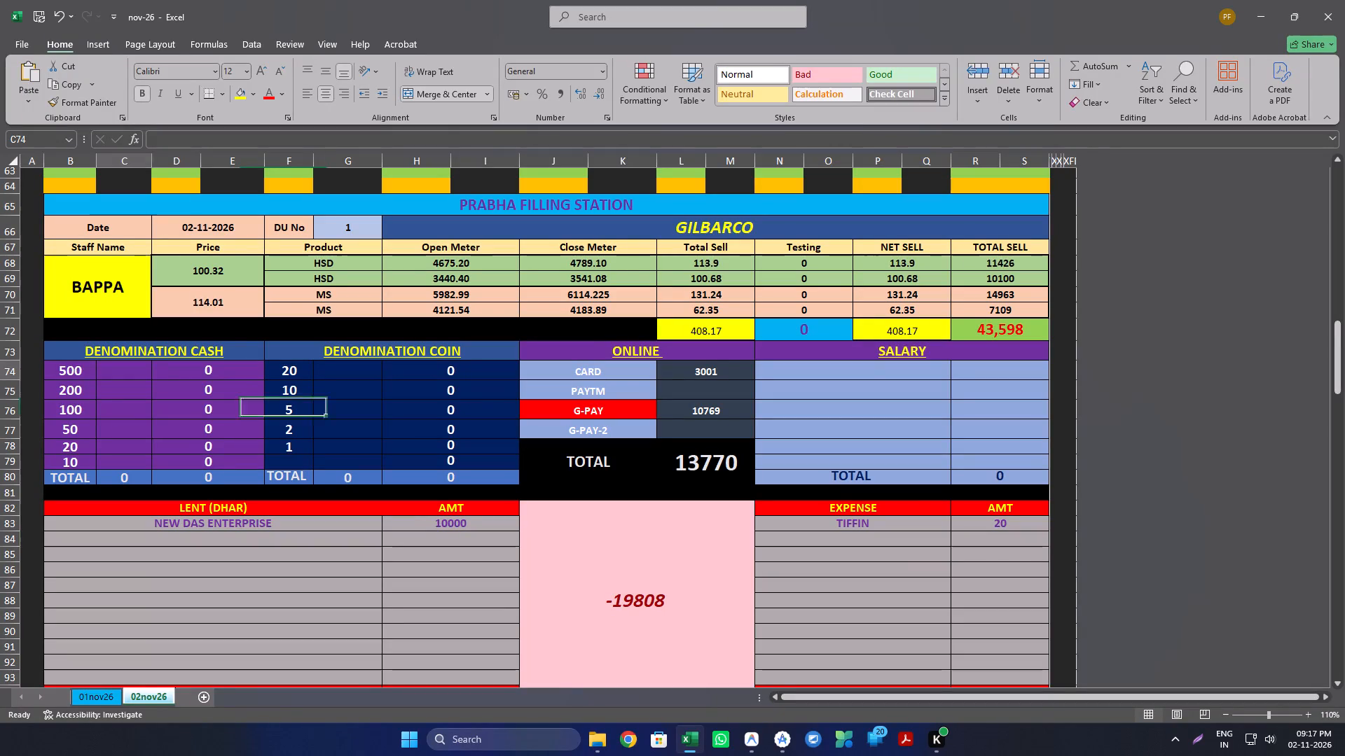
{"action": "type", "text": "22"}
{"action": "key", "text": "Return"}
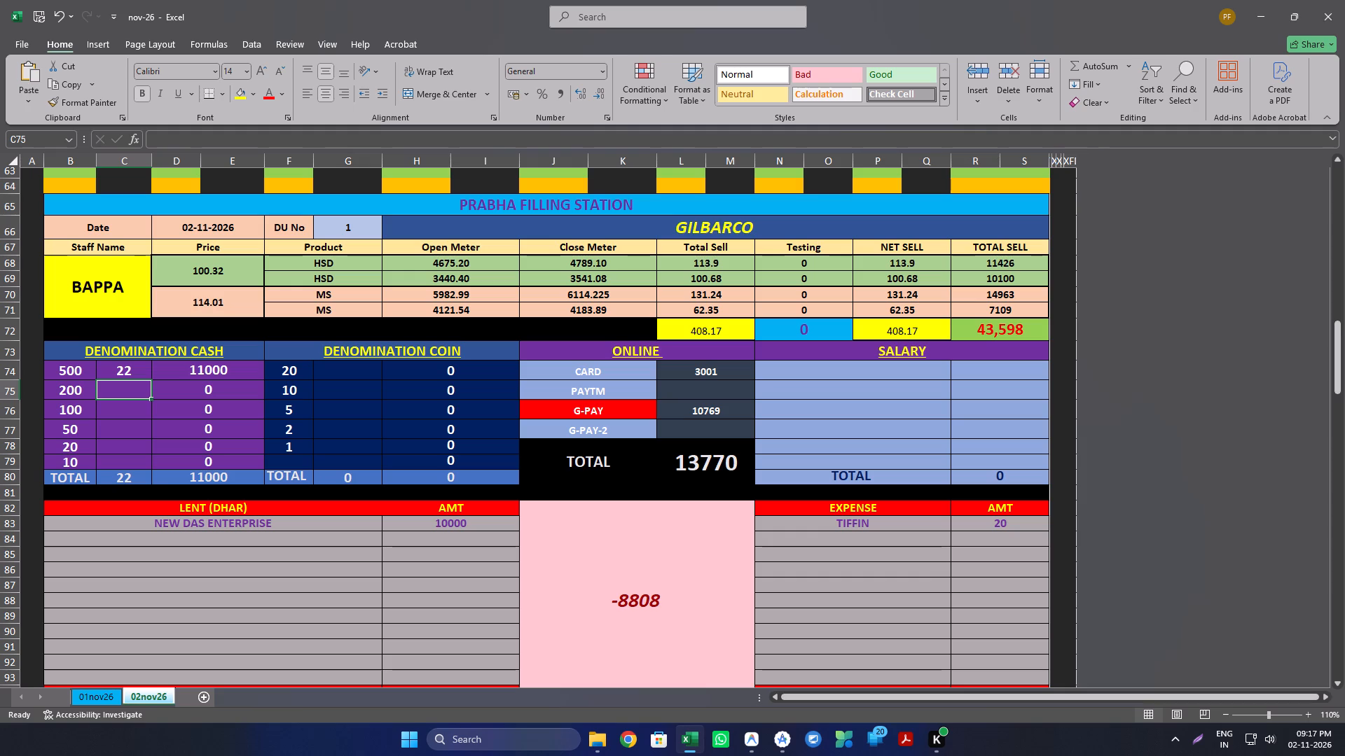
{"action": "type", "text": "10"}
{"action": "key", "text": "Return"}
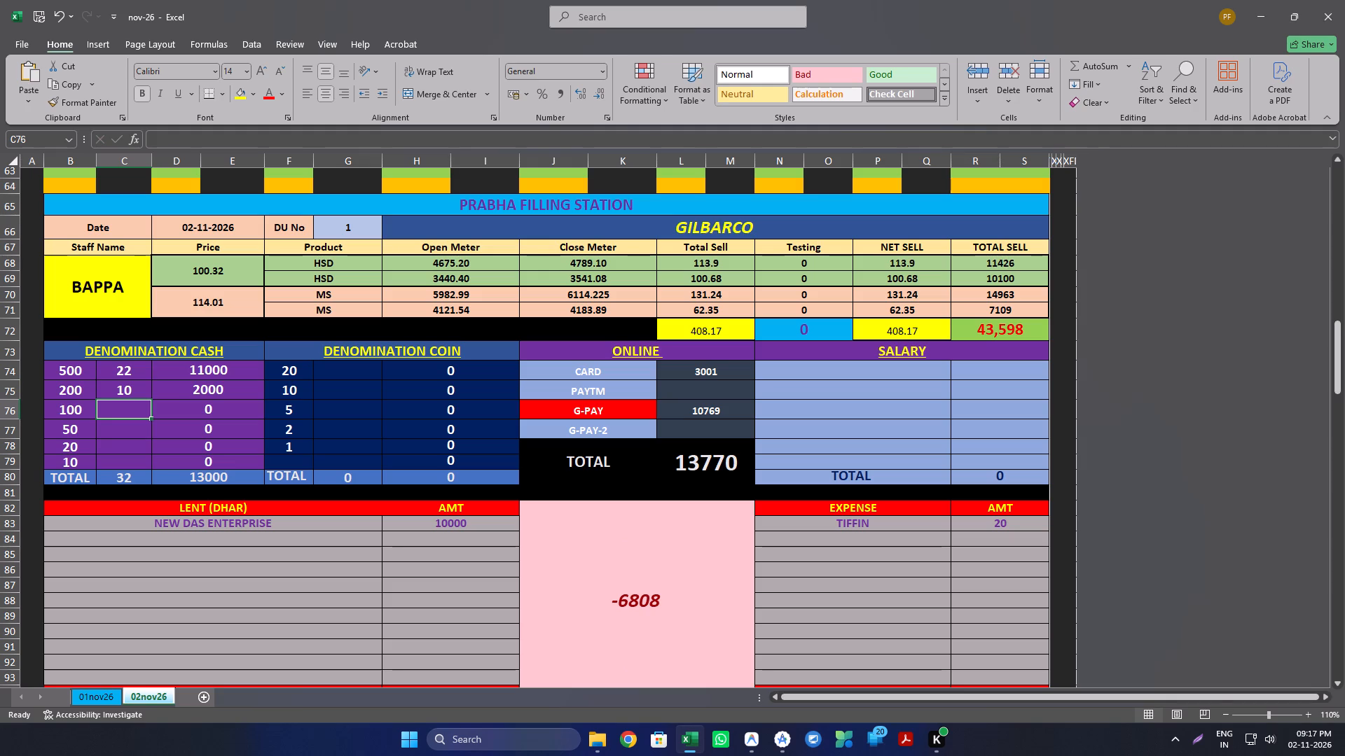
{"action": "type", "text": "64"}
{"action": "key", "text": "Return"}
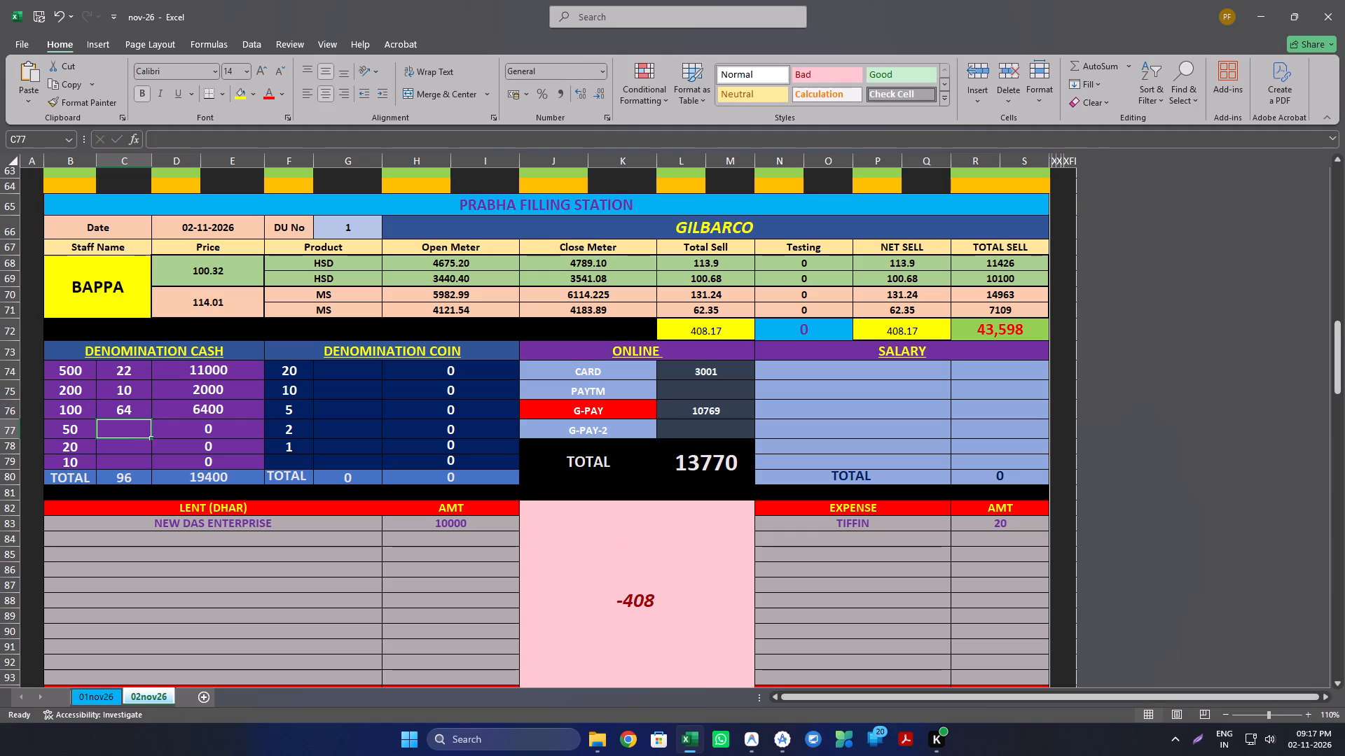
{"action": "key", "text": "7"}
{"action": "key", "text": "Return"}
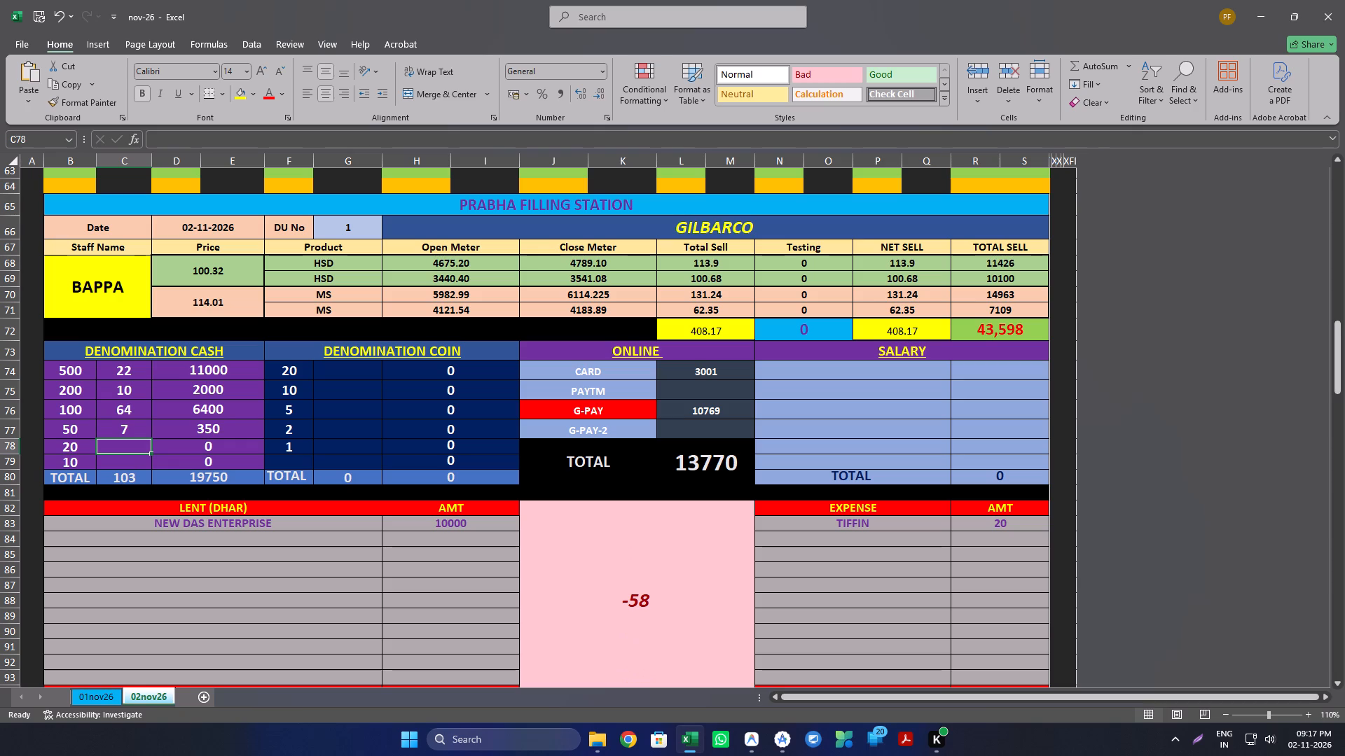
{"action": "key", "text": "5"}
{"action": "key", "text": "Return"}
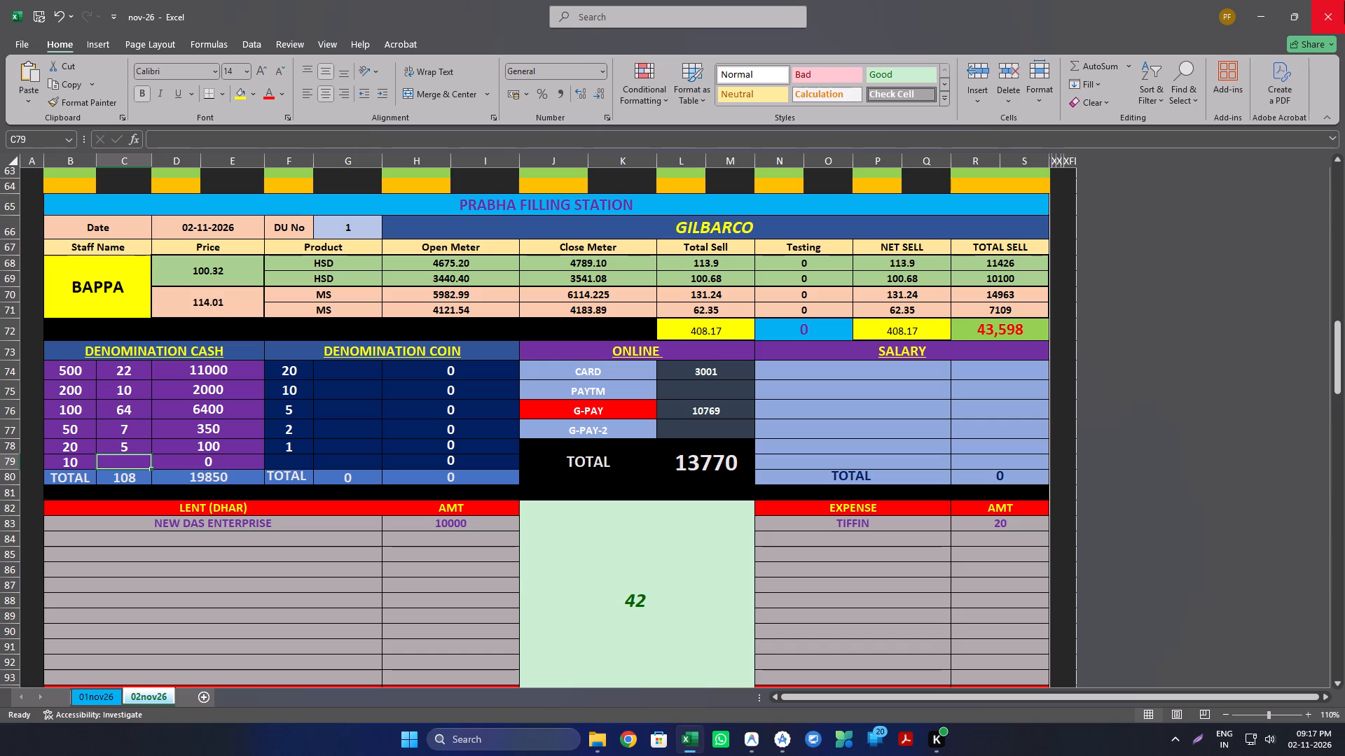
In the KABLU DA block's DENOMINATION CASH section, set the 20-note count to 6 and the 10-note count to 9.
{"action": "scroll", "coordinate": [1105, 0], "scroll_direction": "down", "scroll_amount": 1}
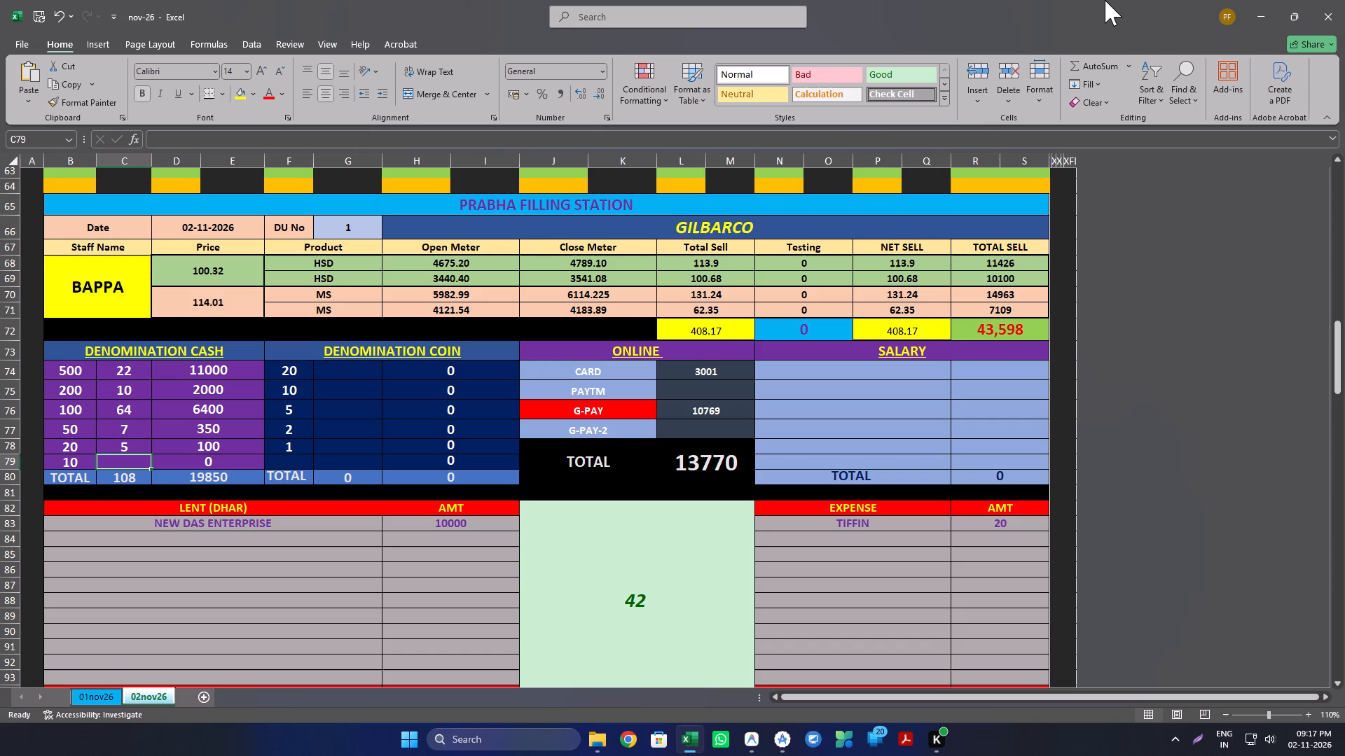
{"action": "scroll", "coordinate": [945, 262], "scroll_direction": "down", "scroll_amount": 1}
{"action": "scroll", "coordinate": [895, 345], "scroll_direction": "down", "scroll_amount": 1}
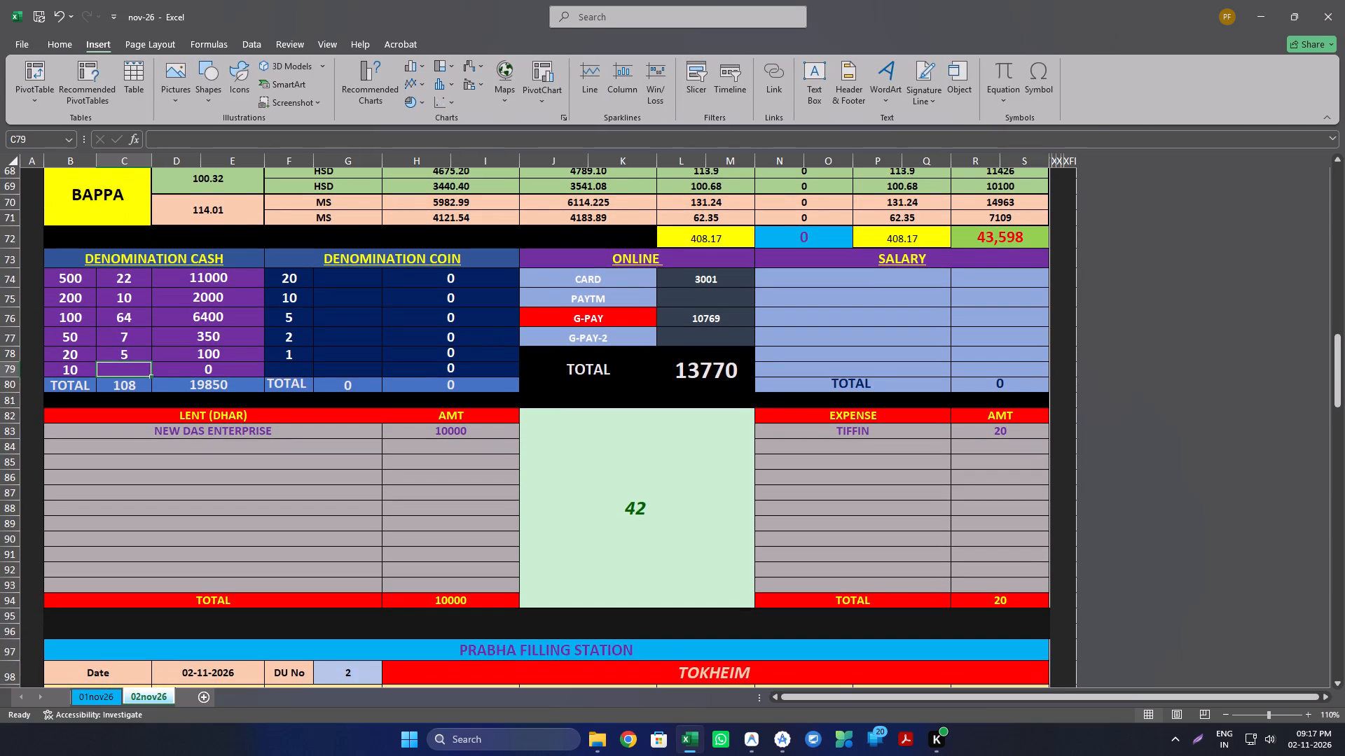
{"action": "scroll", "coordinate": [891, 342], "scroll_direction": "down", "scroll_amount": 9}
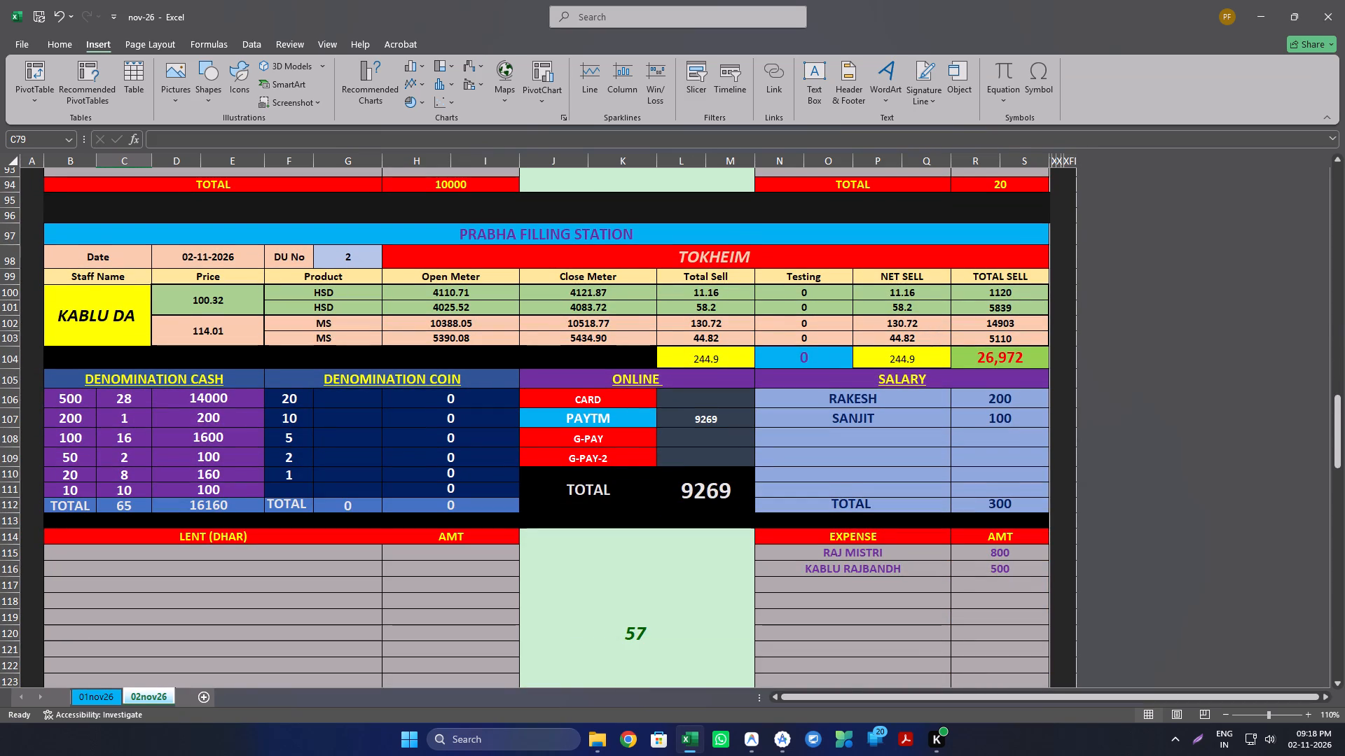
{"action": "scroll", "coordinate": [890, 342], "scroll_direction": "down", "scroll_amount": 3}
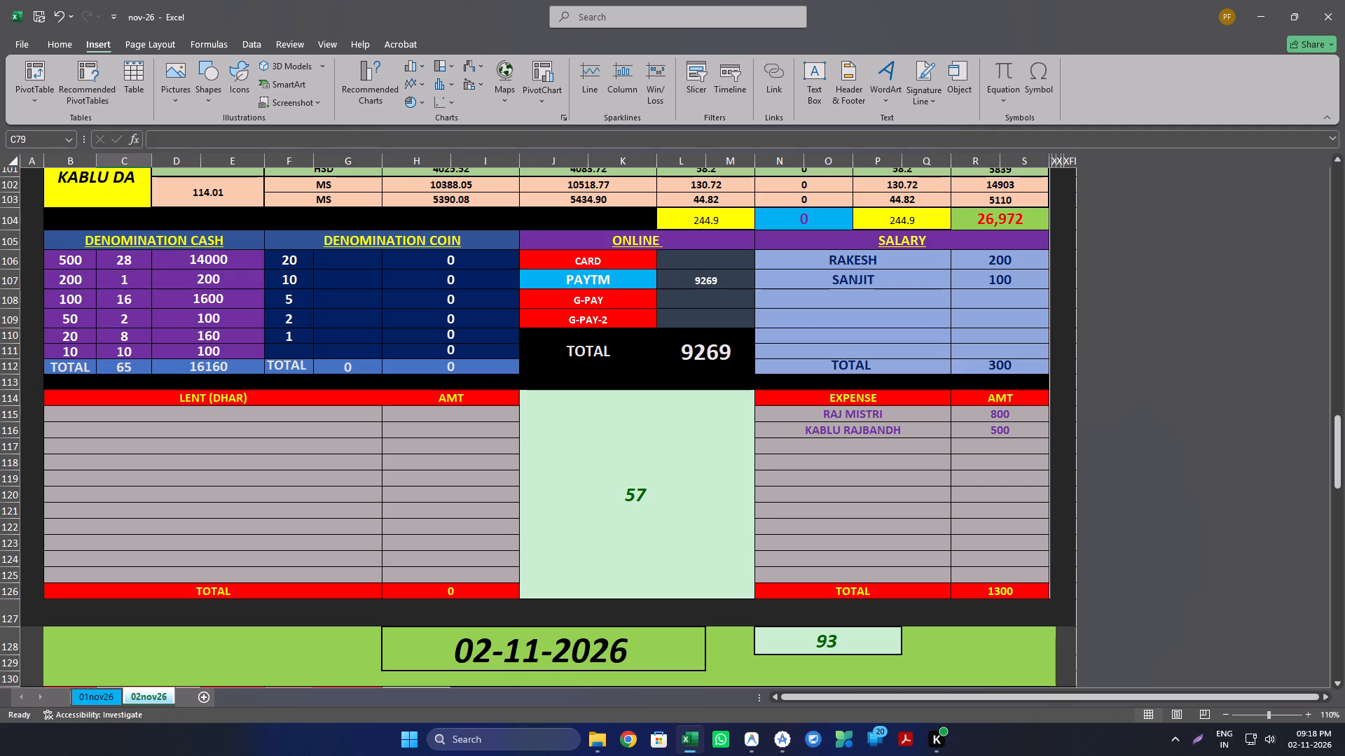
{"action": "left_click", "coordinate": [116, 323]}
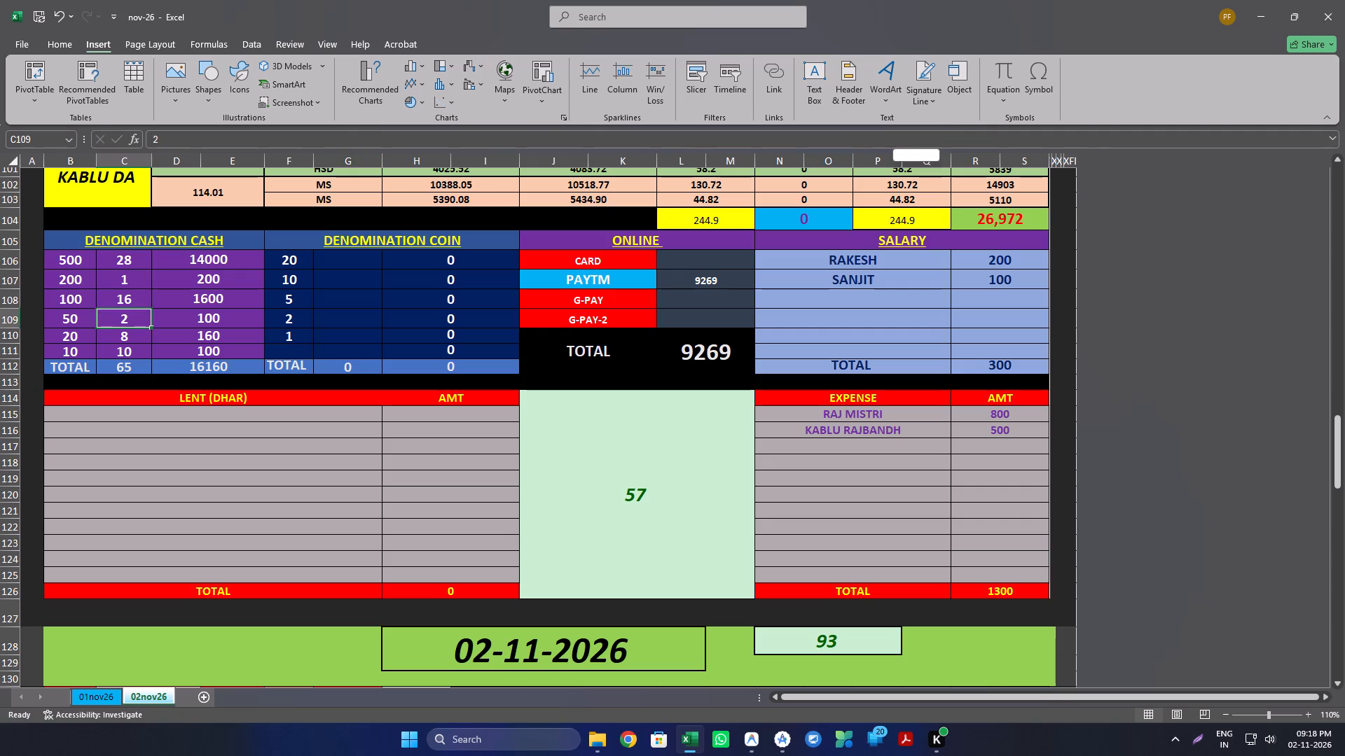
{"action": "key", "text": "Down"}
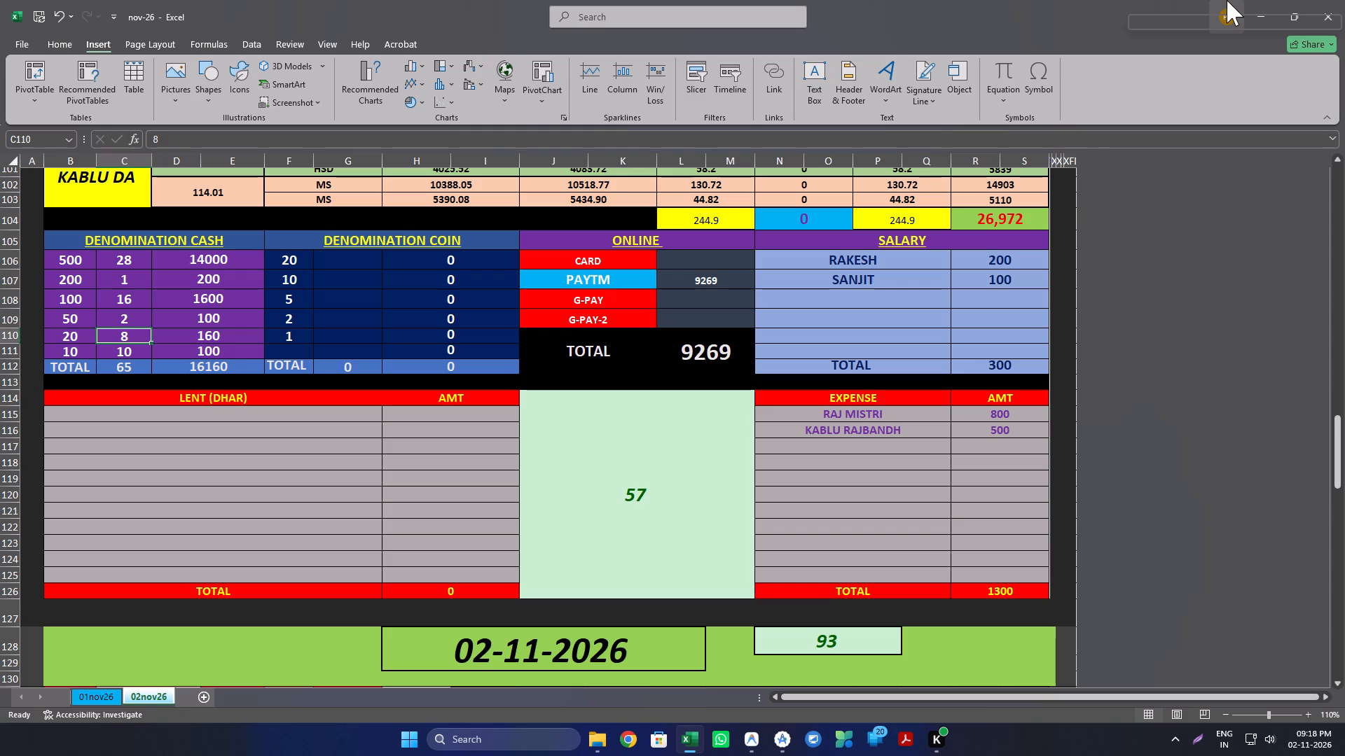
{"action": "key", "text": "6"}
{"action": "key", "text": "Return"}
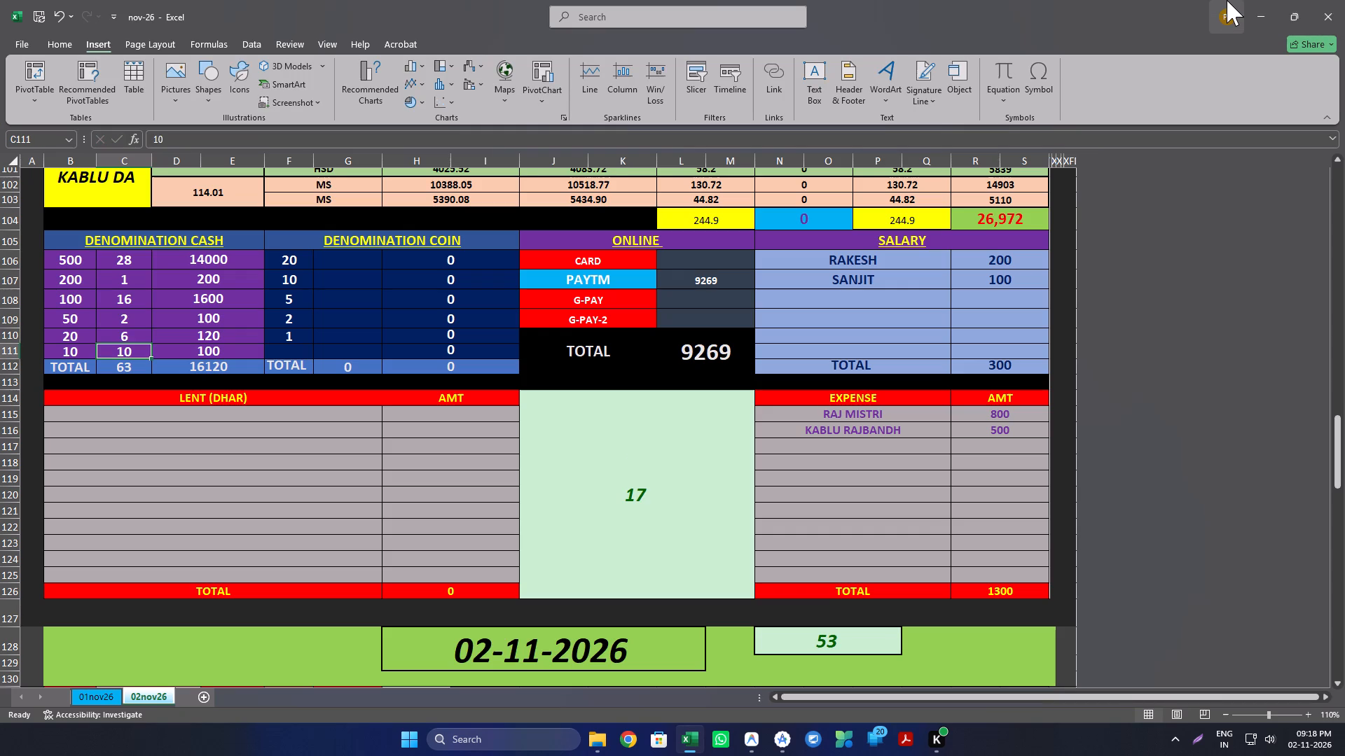
{"action": "key", "text": "9"}
{"action": "key", "text": "Return"}
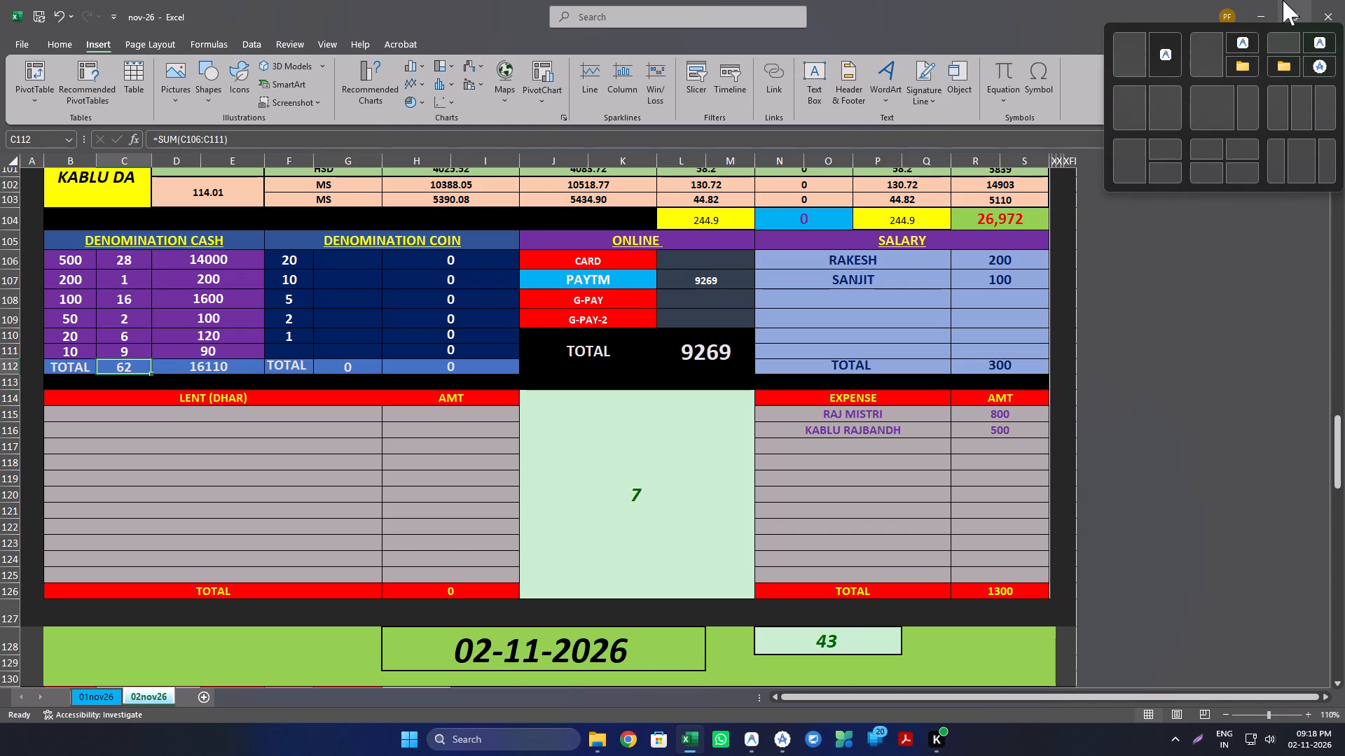
In the BAPPA block's DENOMINATION CASH section, set the 50-note count to 4 and the 20-note count to 3.
{"action": "key", "text": "Right"}
{"action": "key", "text": "Right"}
{"action": "key", "text": "Right"}
{"action": "key", "text": "Right"}
{"action": "key", "text": "Right"}
{"action": "key", "text": "Up"}
{"action": "key", "text": "Up"}
{"action": "key", "text": "Up"}
{"action": "key", "text": "Up"}
{"action": "key", "text": "Up"}
{"action": "key", "text": "Up"}
{"action": "key", "text": "Up"}
{"action": "key", "text": "Up"}
{"action": "key", "text": "Up"}
{"action": "key", "text": "Up"}
{"action": "key", "text": "Up"}
{"action": "key", "text": "Up"}
{"action": "key", "text": "Up"}
{"action": "key", "text": "Up"}
{"action": "key", "text": "Up"}
{"action": "key", "text": "Up"}
{"action": "key", "text": "Up"}
{"action": "key", "text": "Up"}
{"action": "key", "text": "Up"}
{"action": "key", "text": "Up"}
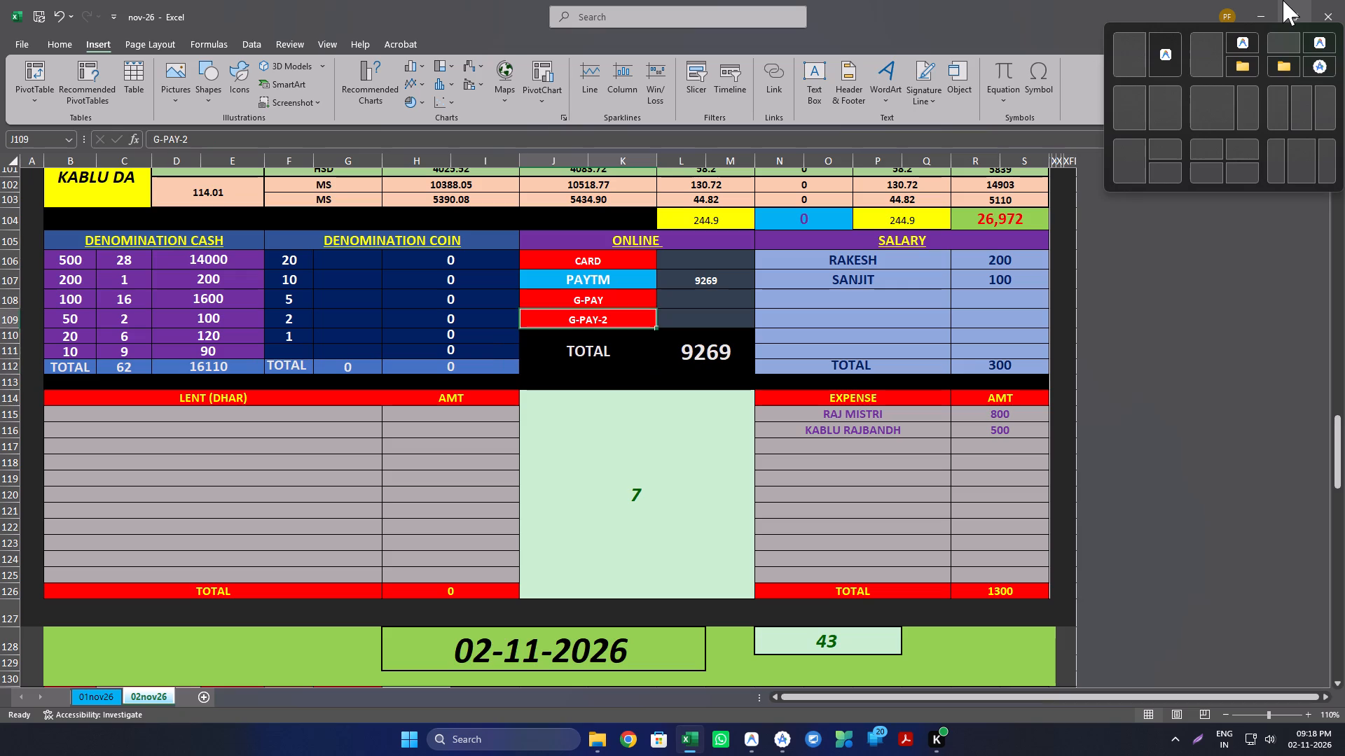
{"action": "key", "text": "Up"}
{"action": "key", "text": "Up"}
{"action": "key", "text": "Up"}
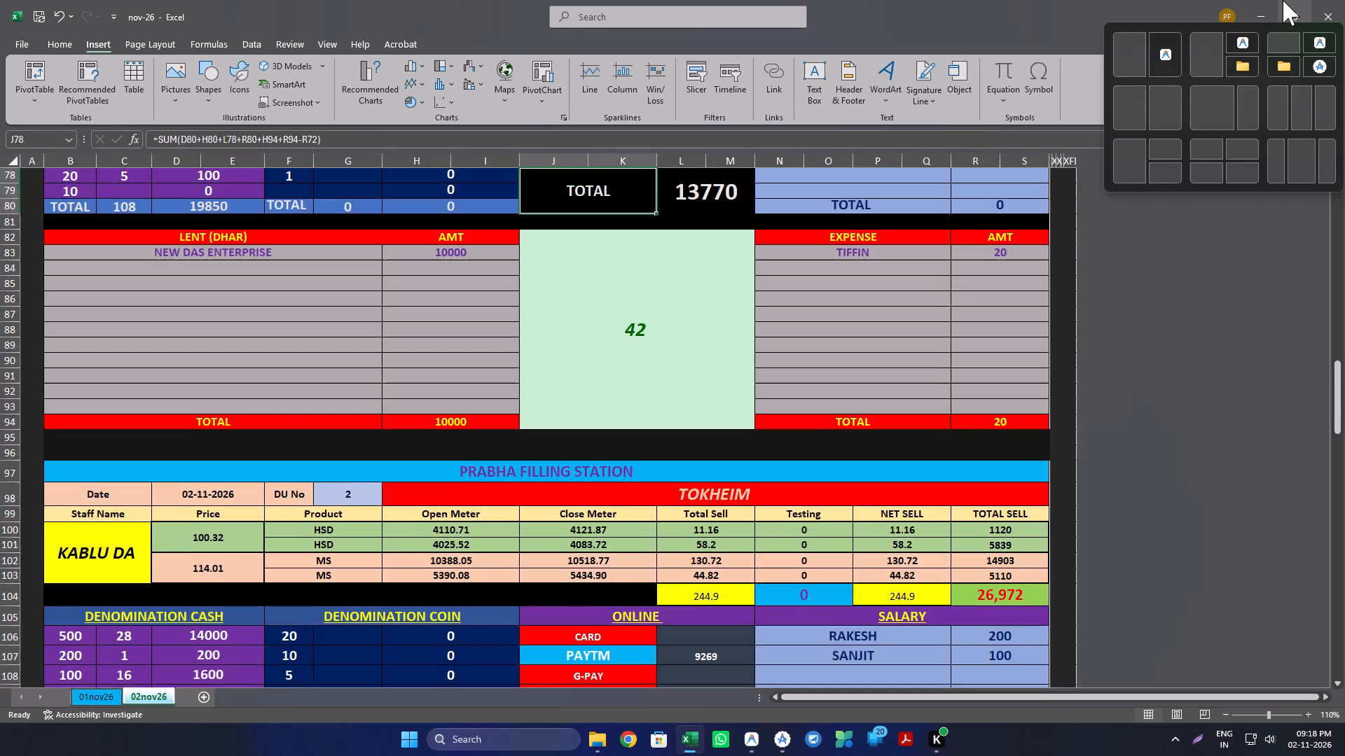
{"action": "key", "text": "Up"}
{"action": "key", "text": "Up"}
{"action": "key", "text": "Up"}
{"action": "key", "text": "Up"}
{"action": "key", "text": "Up"}
{"action": "key", "text": "Up"}
{"action": "key", "text": "Up"}
{"action": "key", "text": "Up"}
{"action": "key", "text": "Up"}
{"action": "key", "text": "Up"}
{"action": "key", "text": "Up"}
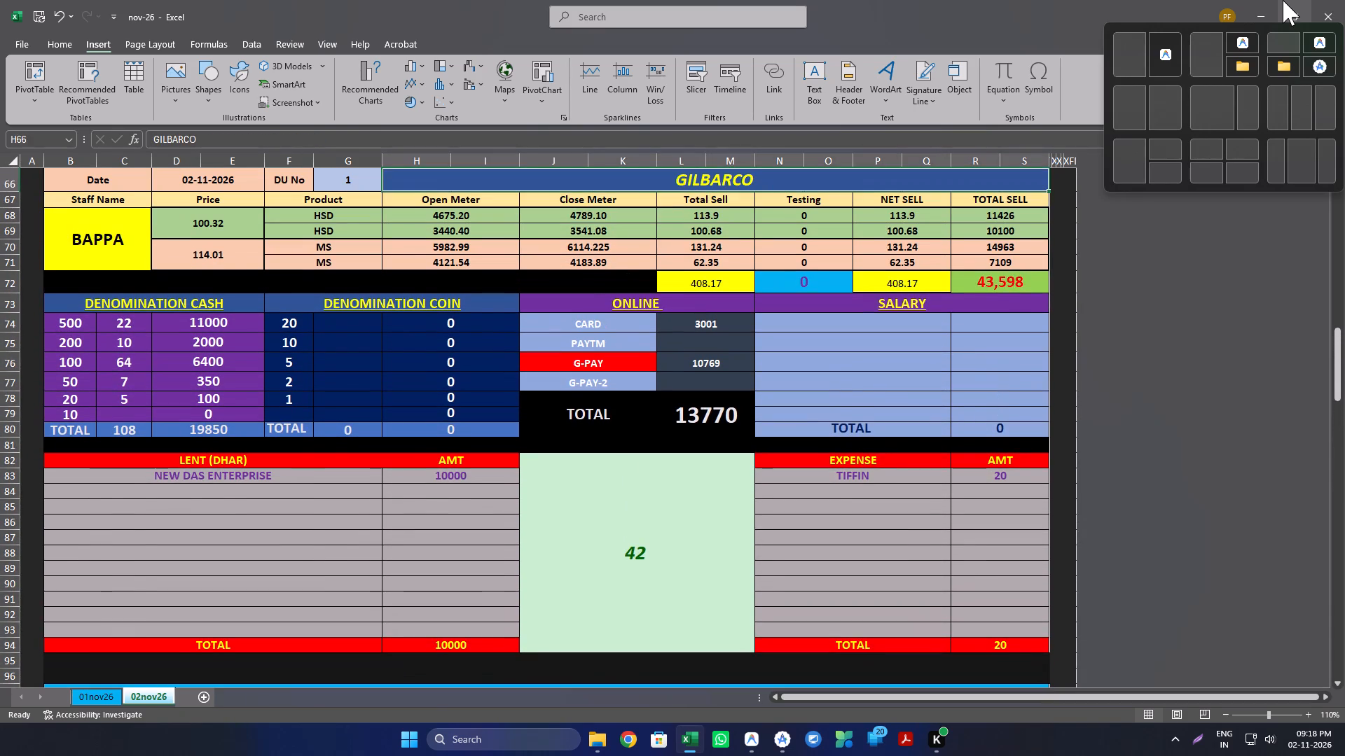
{"action": "key", "text": "Down"}
{"action": "key", "text": "Down"}
{"action": "key", "text": "Down"}
{"action": "key", "text": "Left"}
{"action": "key", "text": "Left"}
{"action": "key", "text": "Down"}
{"action": "key", "text": "Left"}
{"action": "key", "text": "Down"}
{"action": "key", "text": "Down"}
{"action": "key", "text": "Down"}
{"action": "key", "text": "Down"}
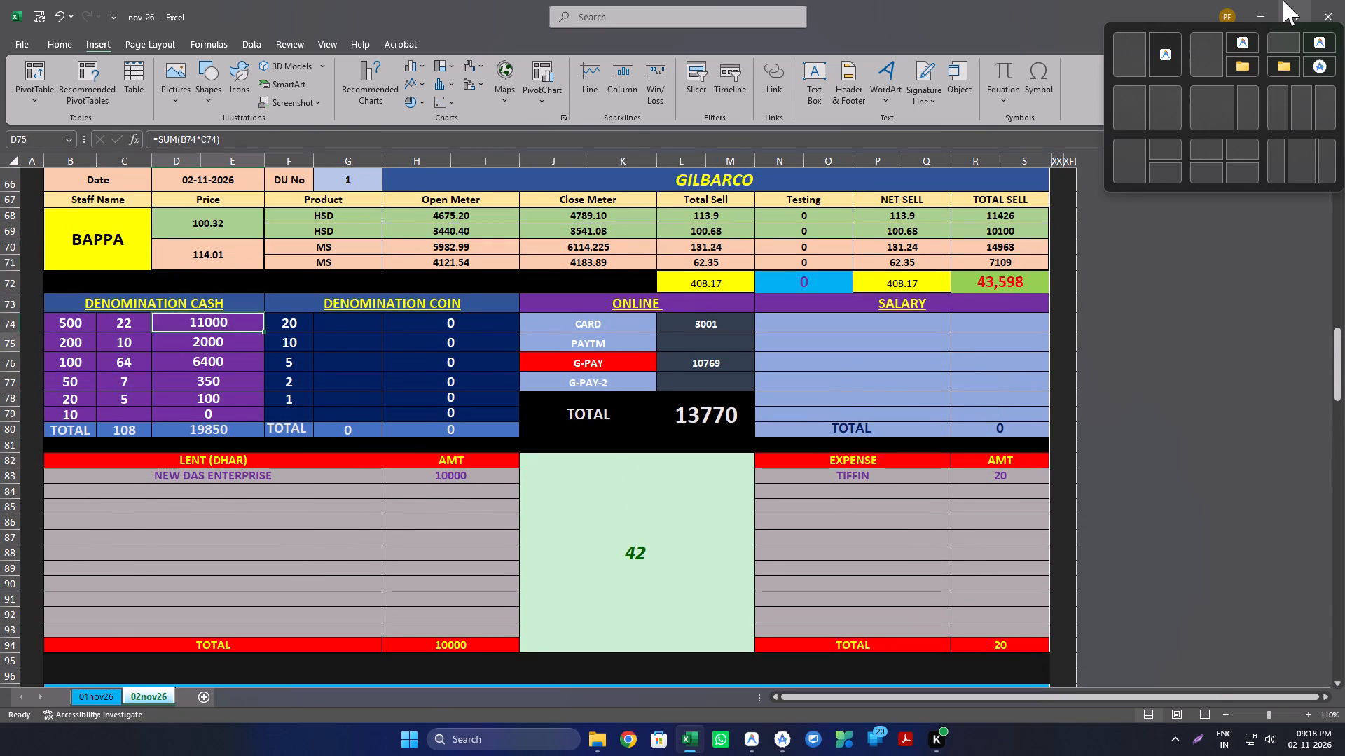
{"action": "key", "text": "Down"}
{"action": "key", "text": "Down"}
{"action": "key", "text": "Down"}
{"action": "key", "text": "Down"}
{"action": "key", "text": "Left"}
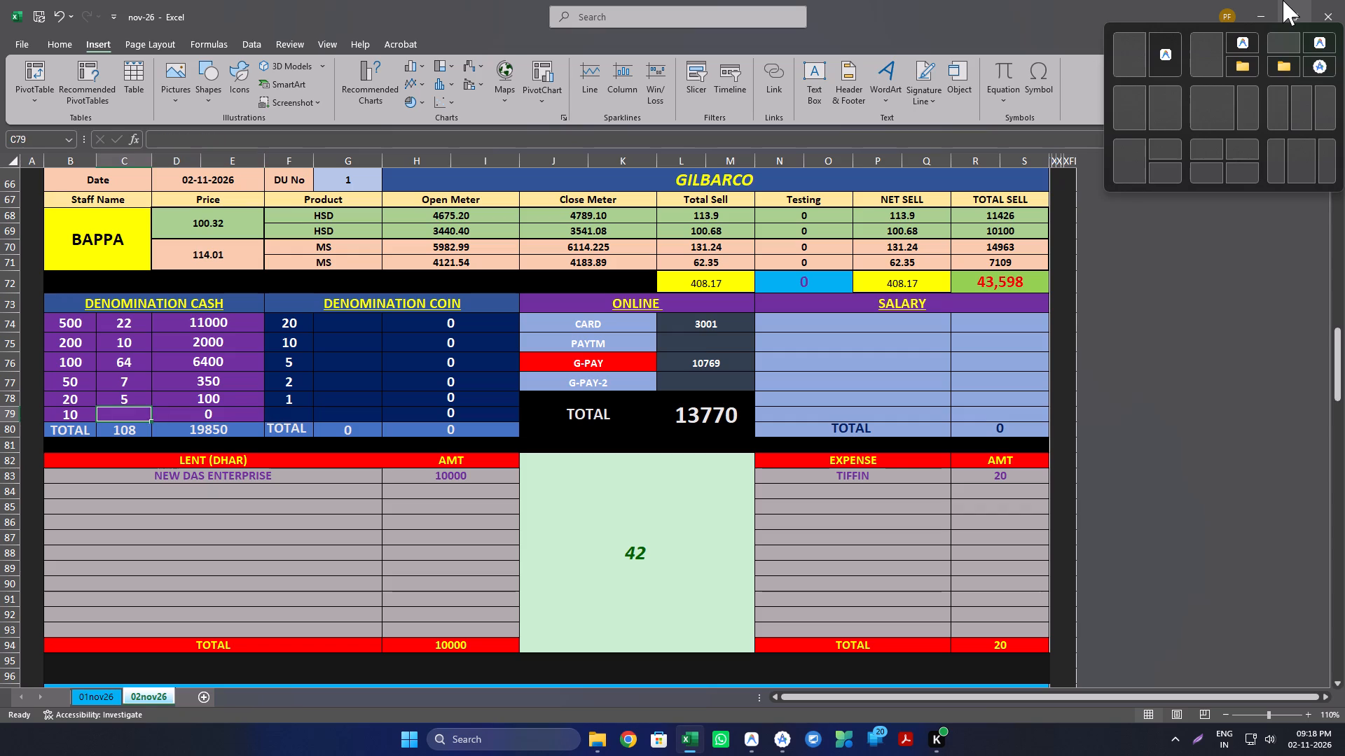
{"action": "key", "text": "Up"}
{"action": "key", "text": "Up"}
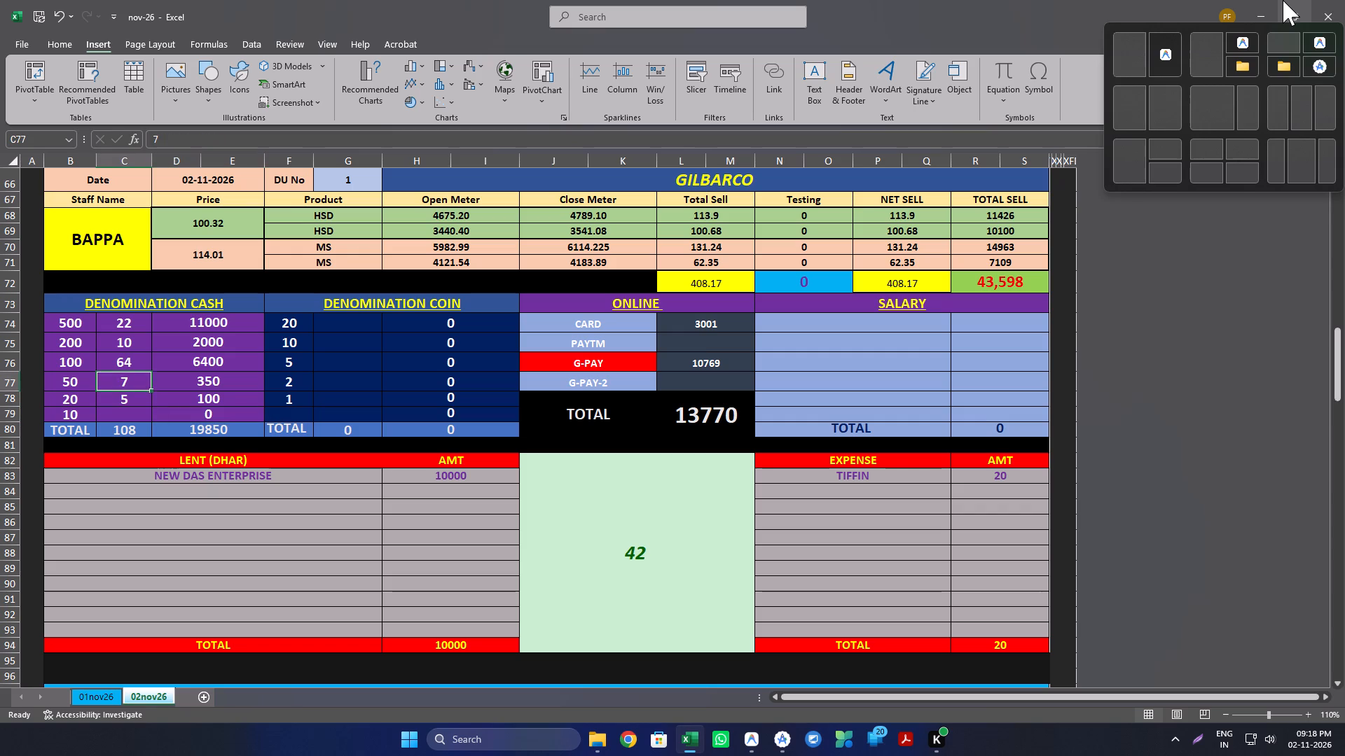
{"action": "key", "text": "4"}
{"action": "key", "text": "Return"}
{"action": "key", "text": "3"}
{"action": "key", "text": "Up"}
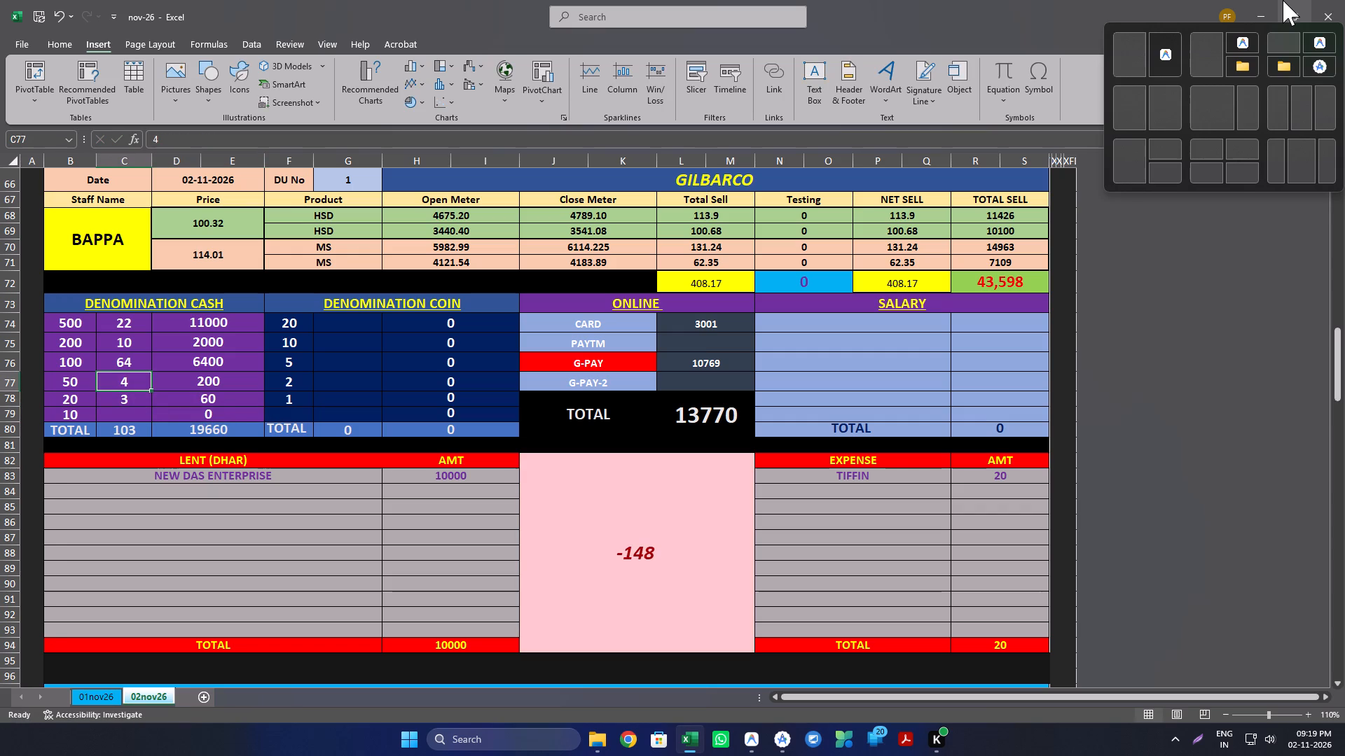
Set the BAPPA block's 20-note count to 5 and its 10-note count to 12.
{"action": "key", "text": "Down"}
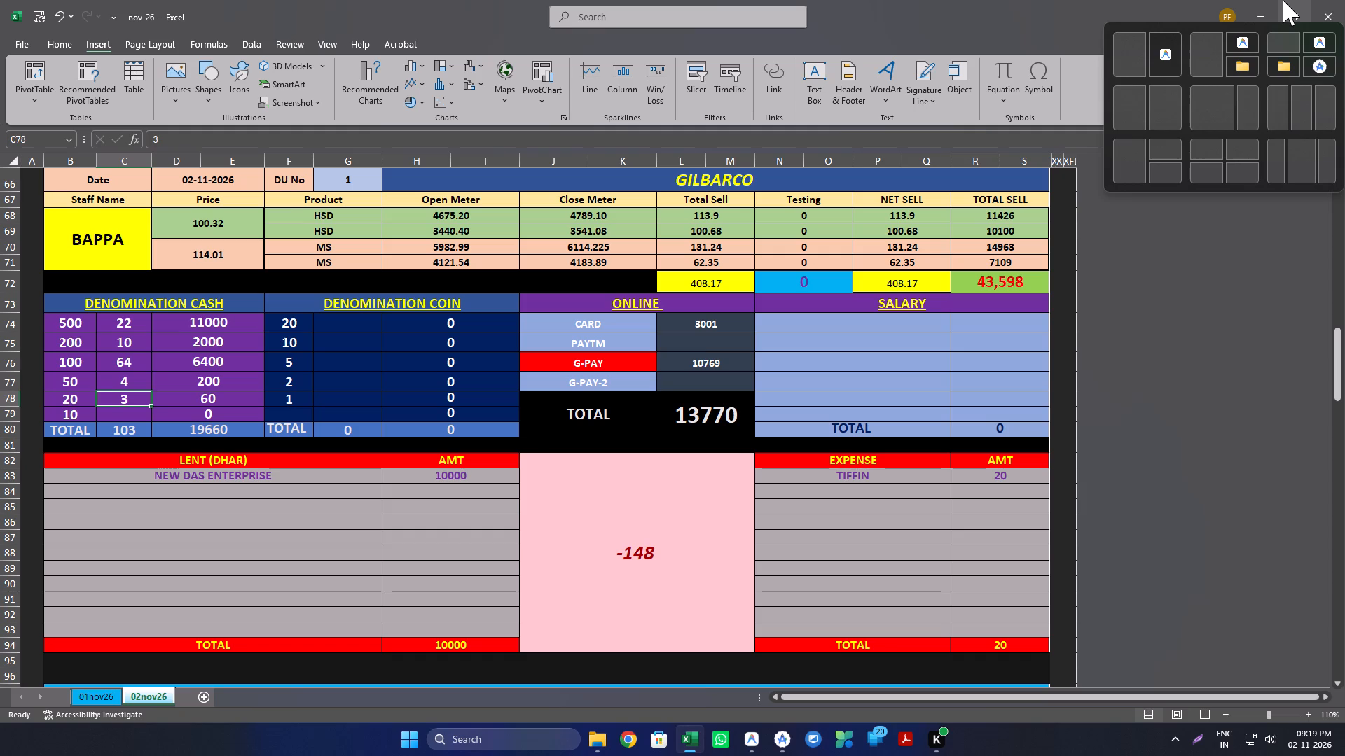
{"action": "key", "text": "5"}
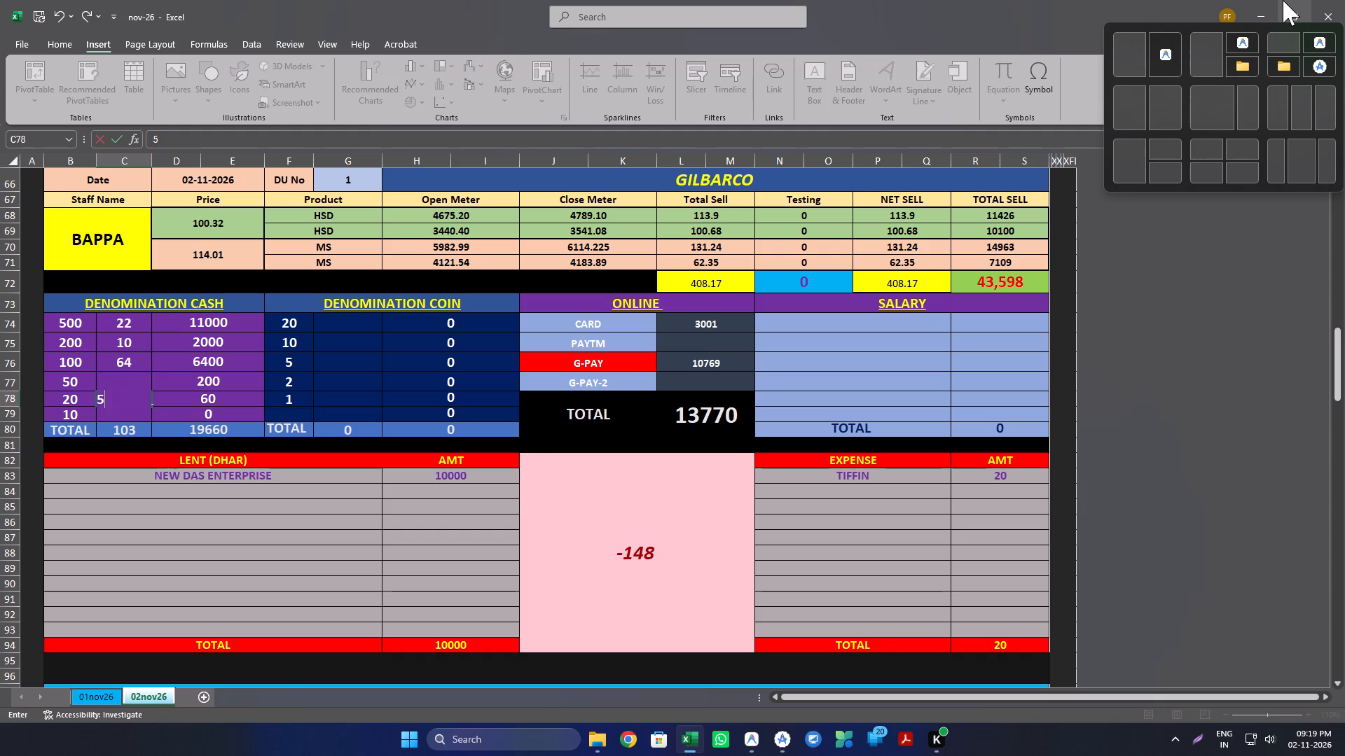
{"action": "key", "text": "Return"}
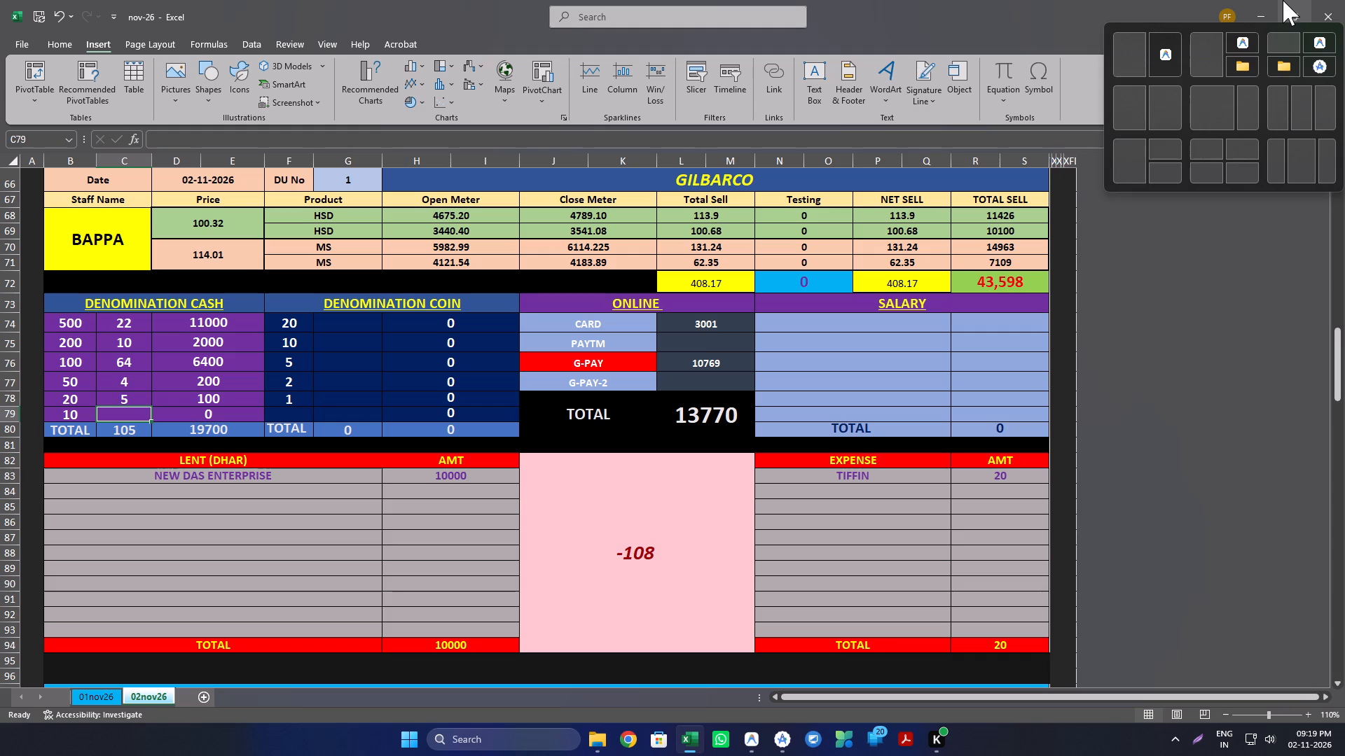
{"action": "type", "text": "12"}
{"action": "key", "text": "Return"}
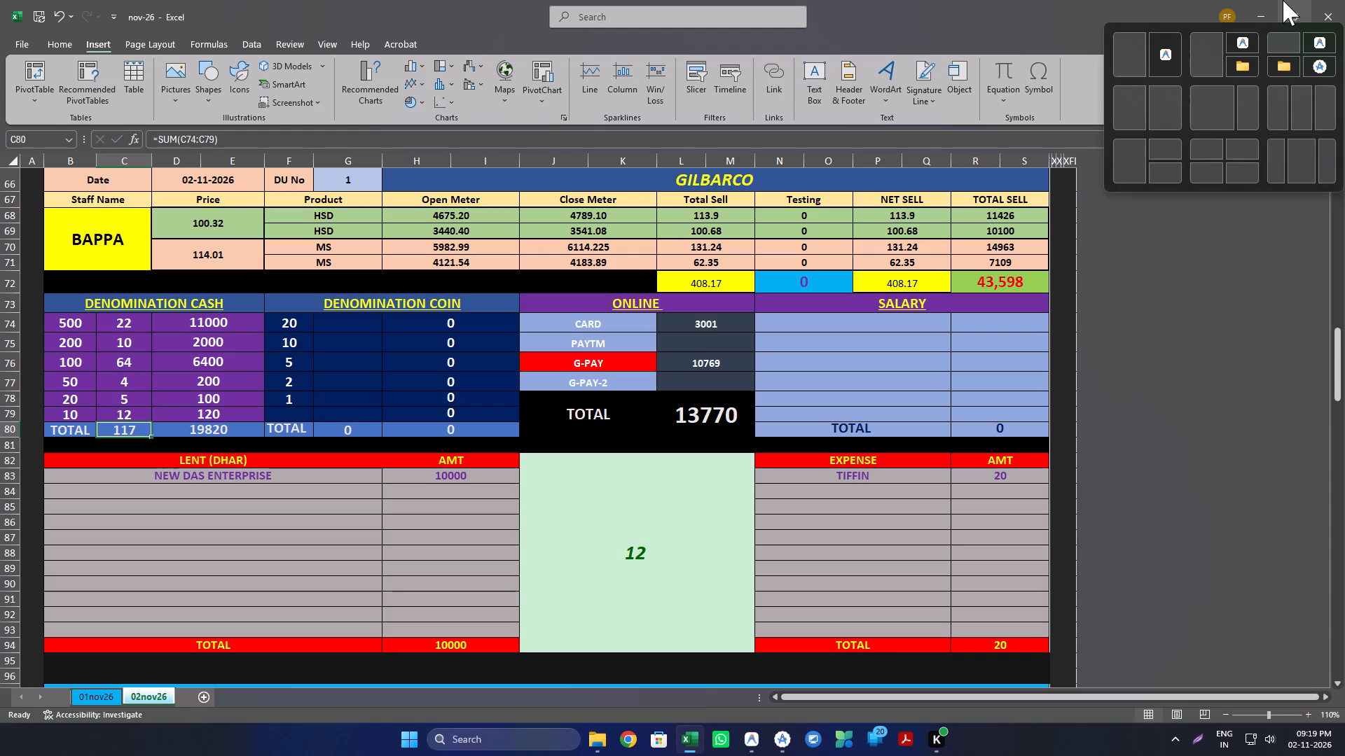
Enter BAPPA's coin counts in the DENOMINATION COIN section: 3 of the 5 coin and 1 of the 1 coin.
{"action": "key", "text": "Right"}
{"action": "key", "text": "Up"}
{"action": "key", "text": "Up"}
{"action": "key", "text": "Right"}
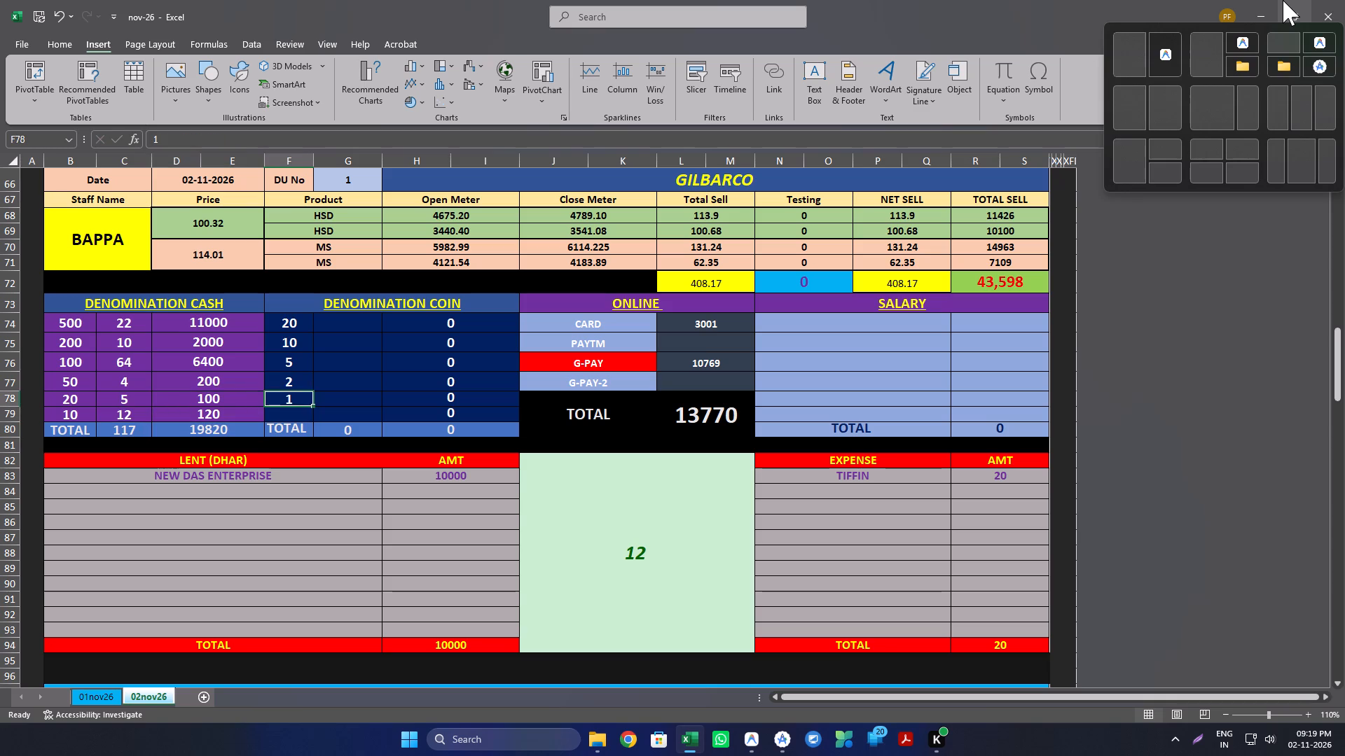
{"action": "key", "text": "Up"}
{"action": "key", "text": "Up"}
{"action": "key", "text": "Up"}
{"action": "key", "text": "Right"}
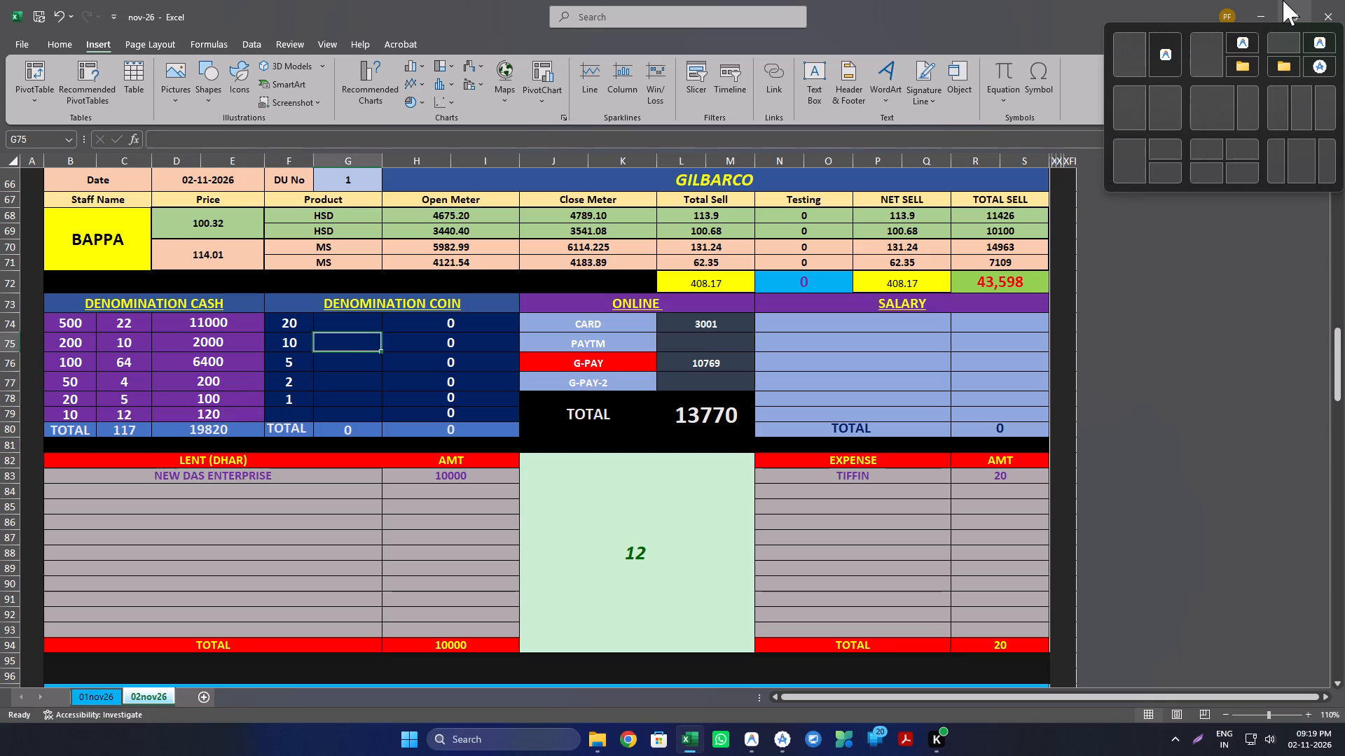
{"action": "key", "text": "Return"}
{"action": "key", "text": "3"}
{"action": "key", "text": "Return"}
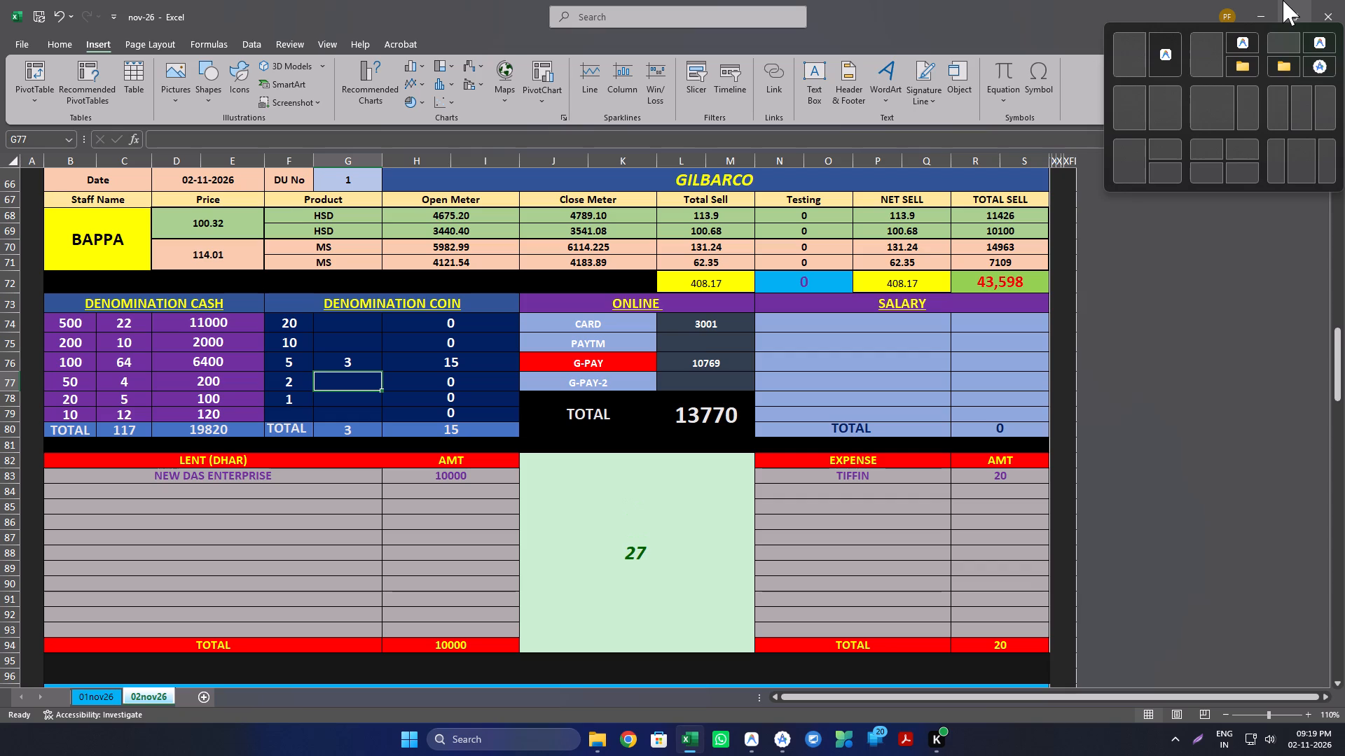
{"action": "key", "text": "Return"}
{"action": "key", "text": "1"}
{"action": "key", "text": "Return"}
Set the 20-note count in the BAPPA block's DENOMINATION CASH section to 4.
{"action": "key", "text": "Up"}
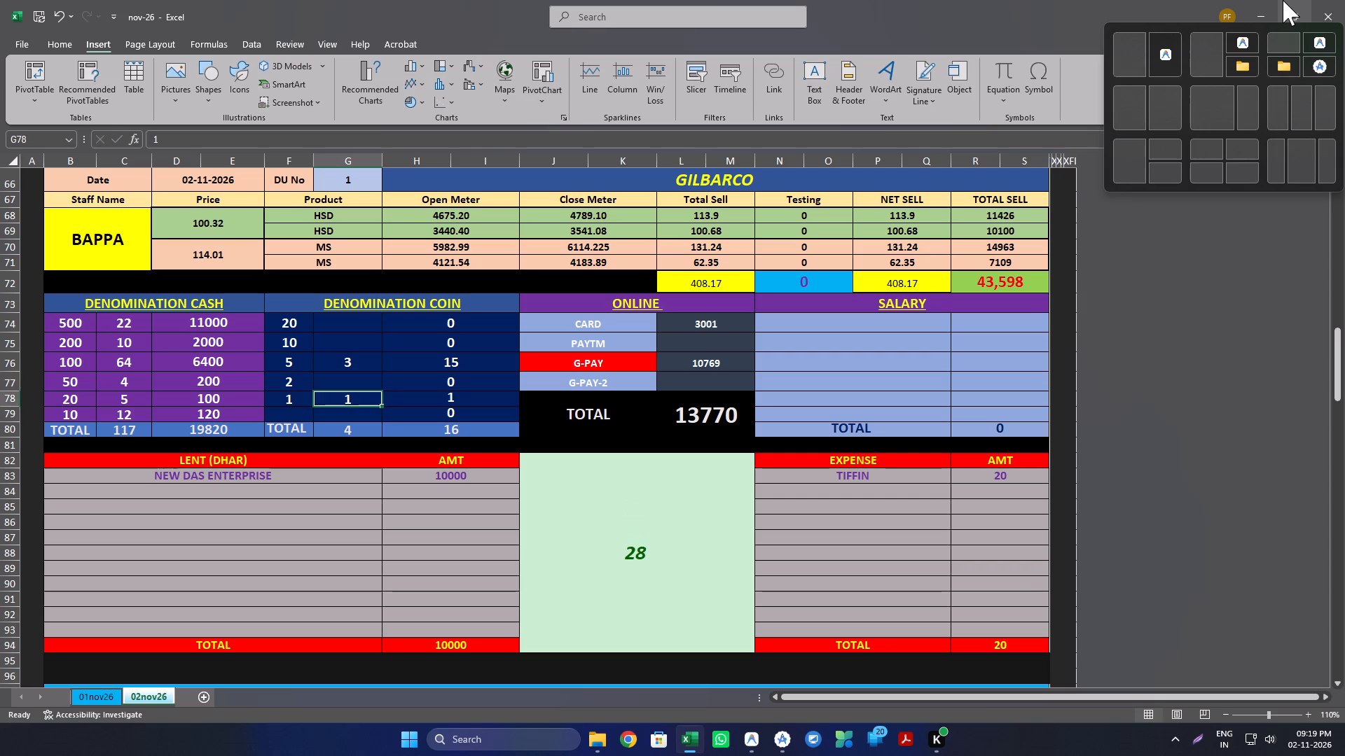
{"action": "key", "text": "Left"}
{"action": "key", "text": "Left"}
{"action": "key", "text": "Left"}
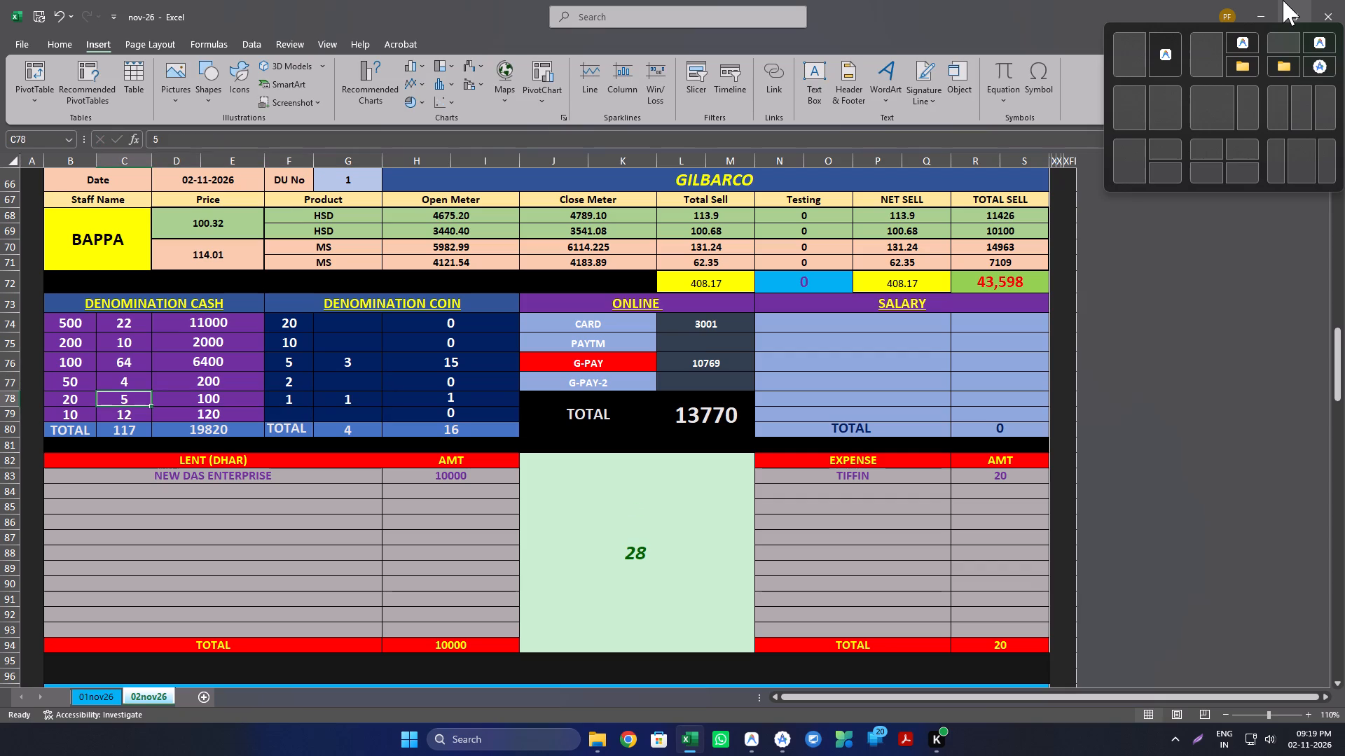
{"action": "key", "text": "4"}
{"action": "key", "text": "Return"}
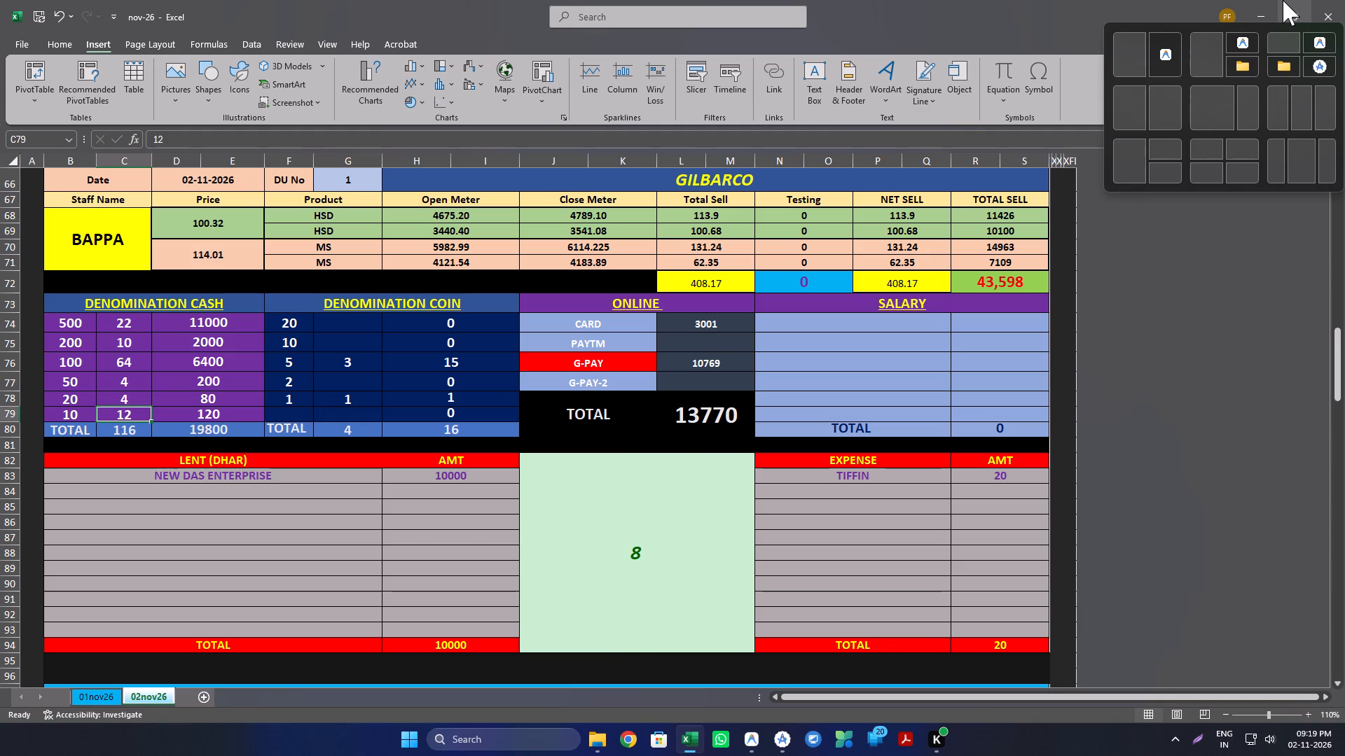
Review the KABLU DA block's entries and return to the BAPPA block's cash, coin, lent and expense sections.
{"action": "left_click_drag", "start_coordinate": [889, 0], "coordinate": [644, 0]}
{"action": "scroll", "coordinate": [587, 398], "scroll_direction": "down", "scroll_amount": 8}
{"action": "scroll", "coordinate": [539, 358], "scroll_direction": "down", "scroll_amount": 3}
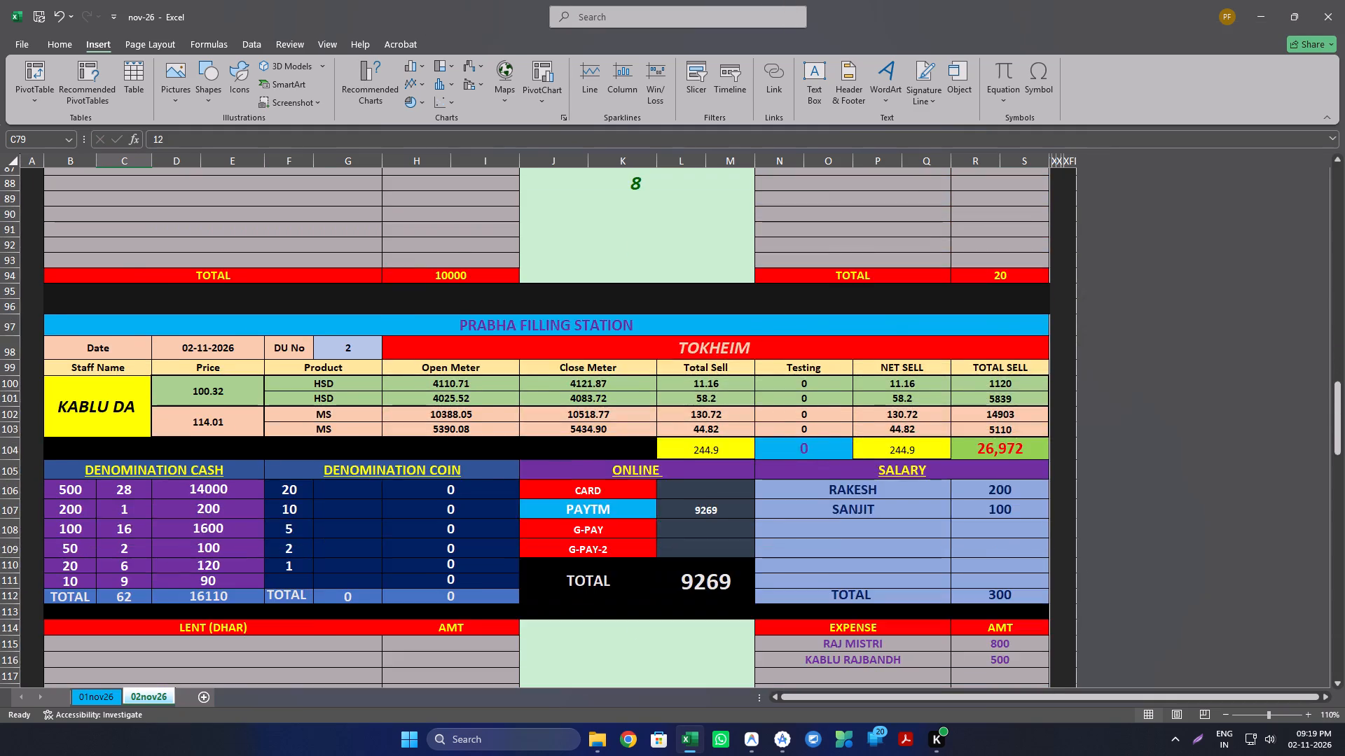
{"action": "scroll", "coordinate": [539, 358], "scroll_direction": "down", "scroll_amount": 1}
{"action": "scroll", "coordinate": [535, 352], "scroll_direction": "up", "scroll_amount": 6}
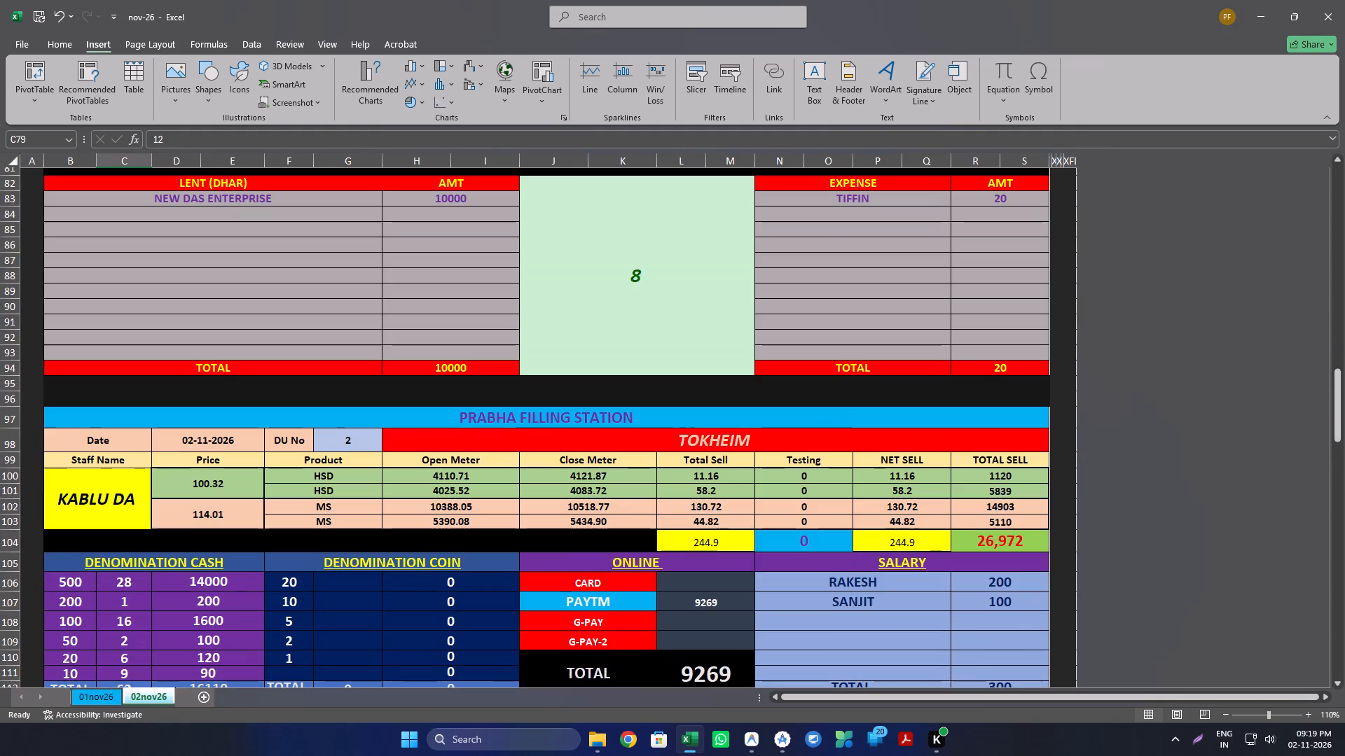
{"action": "scroll", "coordinate": [511, 335], "scroll_direction": "up", "scroll_amount": 4}
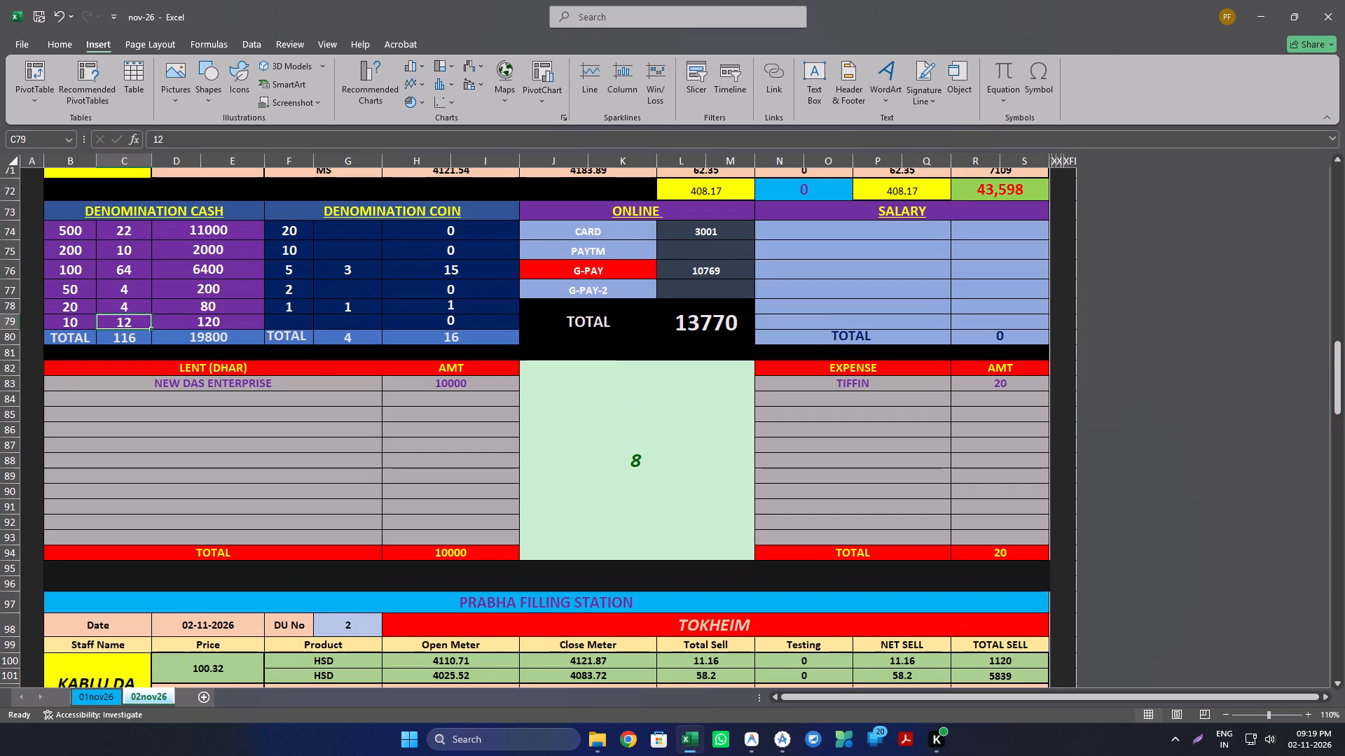
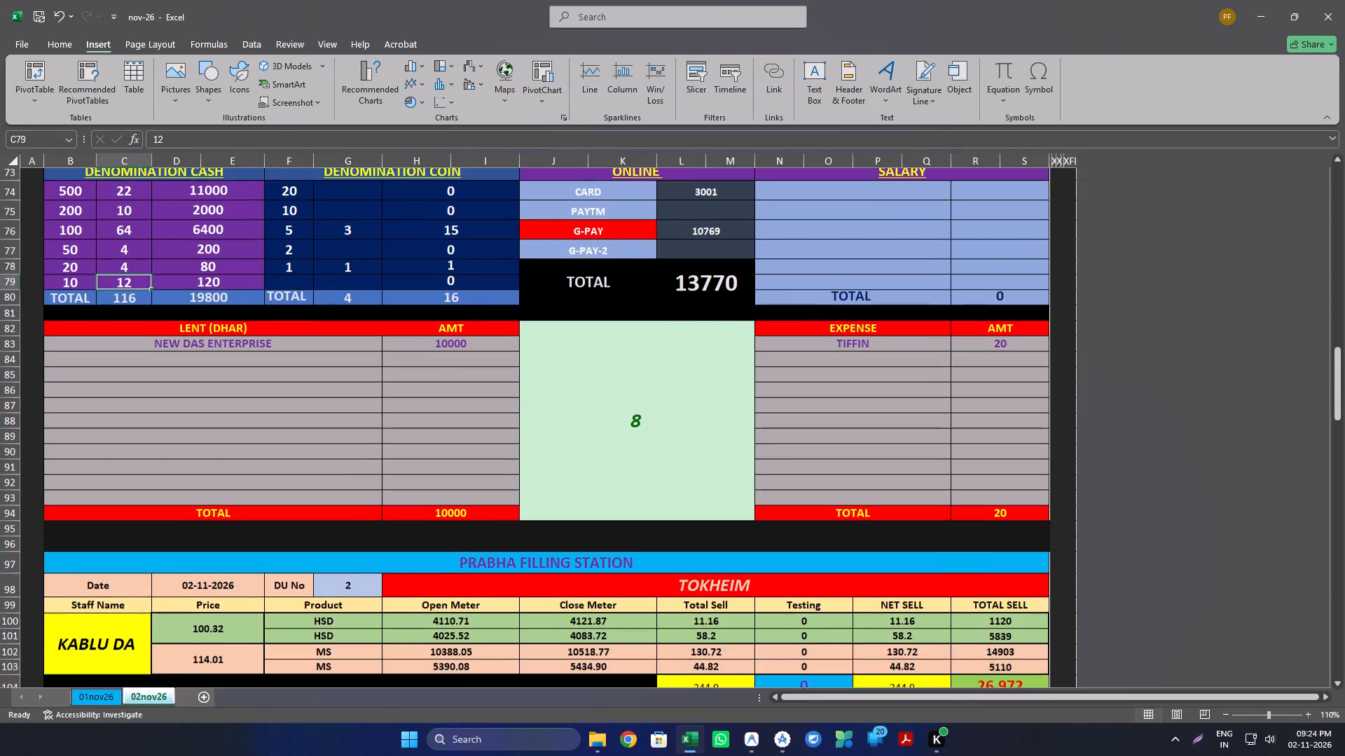
Review the KABLU DA block under TOKHEIM and the BAPPA block under GILBARCO, checking their meter, cash, coin, online, lent and expense entries.
{"action": "scroll", "coordinate": [306, 570], "scroll_direction": "down", "scroll_amount": 2}
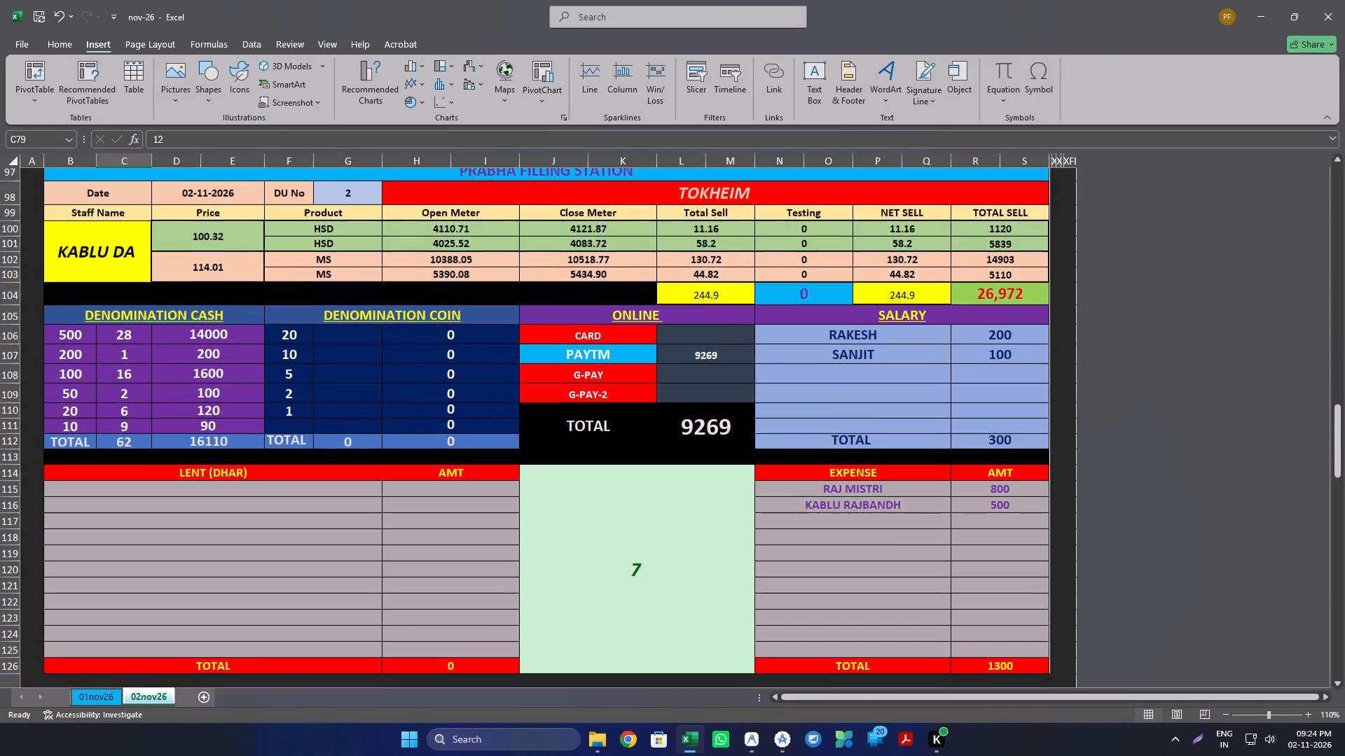
{"action": "scroll", "coordinate": [306, 570], "scroll_direction": "down", "scroll_amount": 1}
{"action": "scroll", "coordinate": [306, 570], "scroll_direction": "up", "scroll_amount": 14}
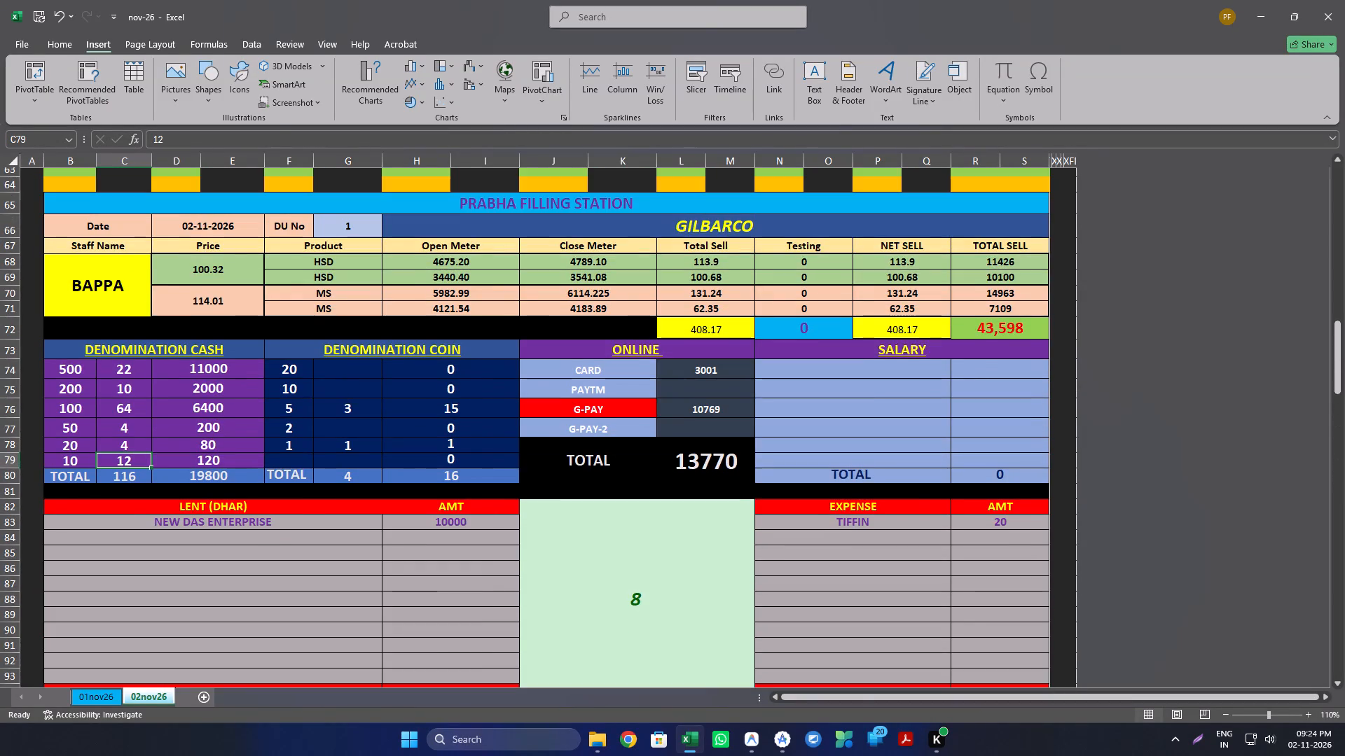
{"action": "scroll", "coordinate": [306, 570], "scroll_direction": "down", "scroll_amount": 2}
{"action": "scroll", "coordinate": [306, 570], "scroll_direction": "up", "scroll_amount": 2}
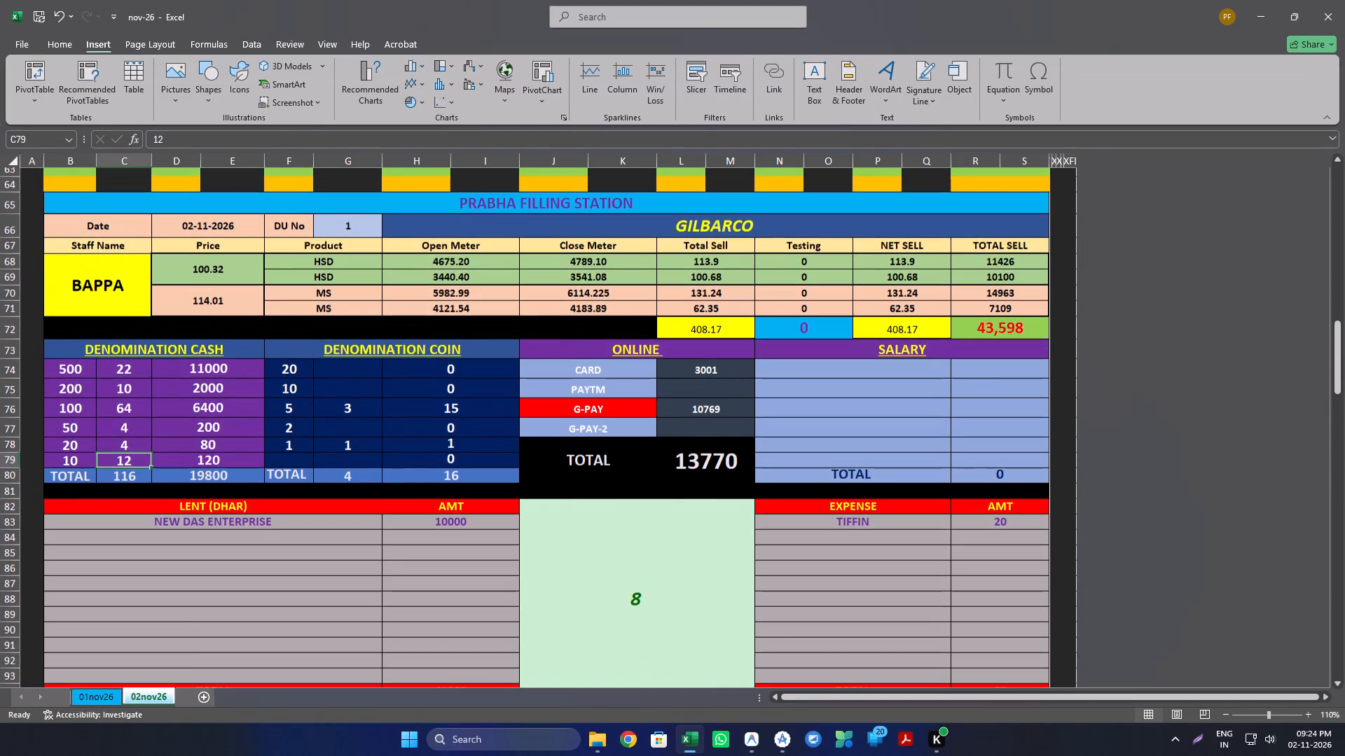
{"action": "scroll", "coordinate": [306, 570], "scroll_direction": "down", "scroll_amount": 1}
{"action": "scroll", "coordinate": [306, 570], "scroll_direction": "up", "scroll_amount": 1}
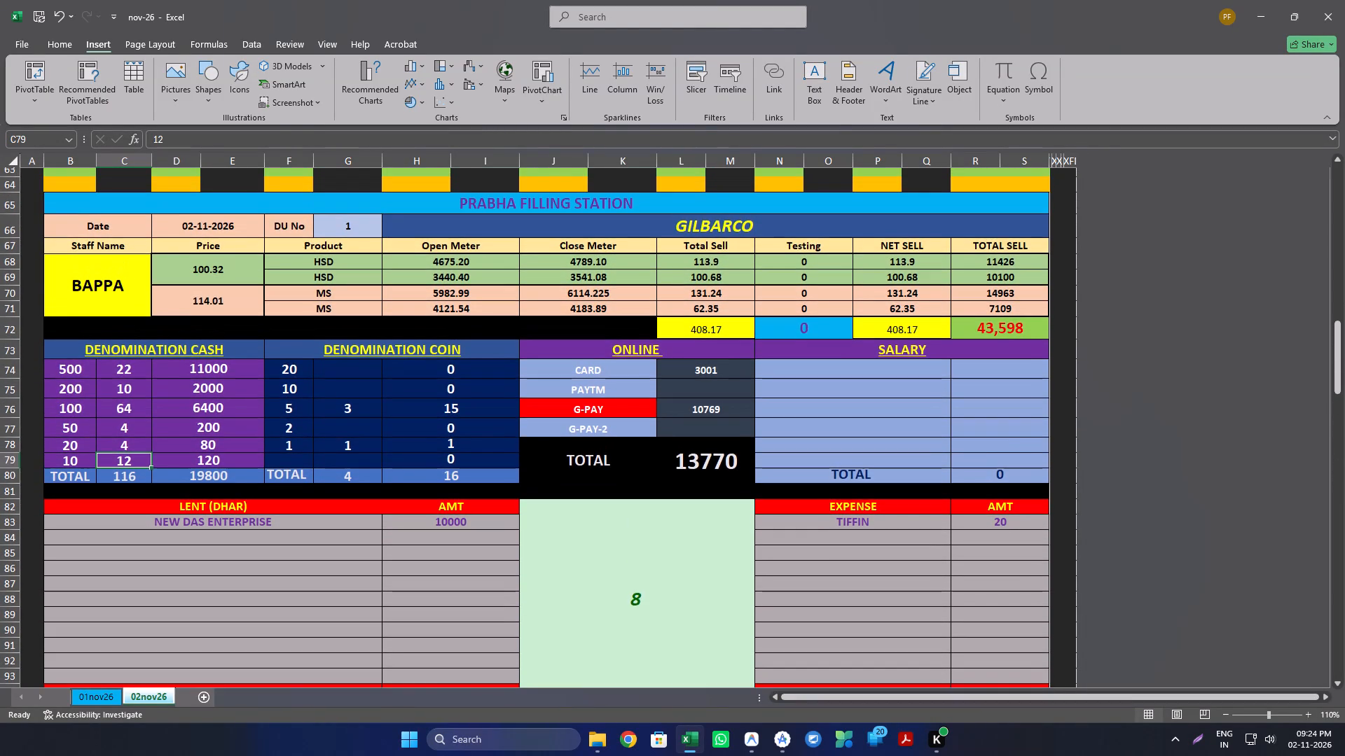